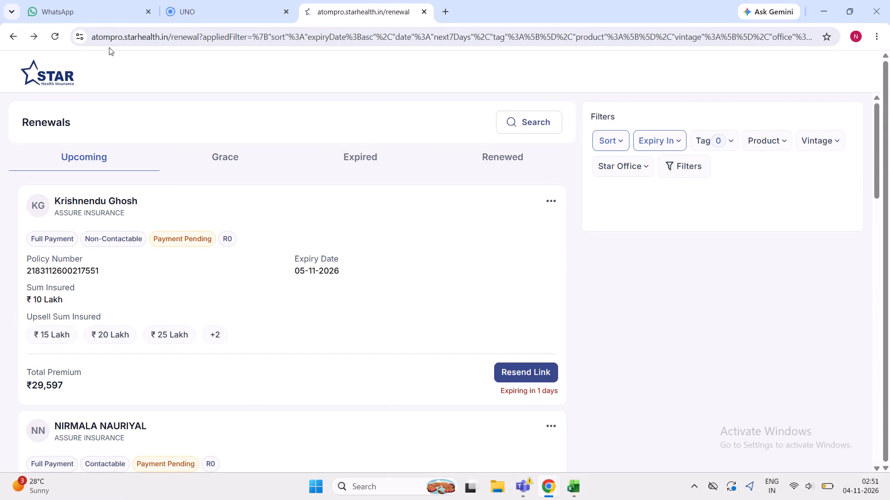
# Reload the Star Health renewals page and the Niva Bupa UNO home dashboard.
pyautogui.click(62, 38)
pyautogui.click(185, 0)
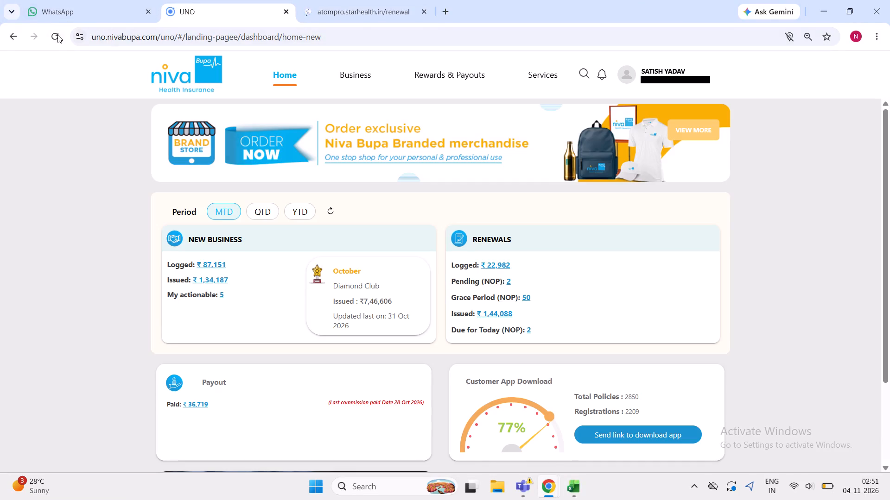
pyautogui.click(57, 35)
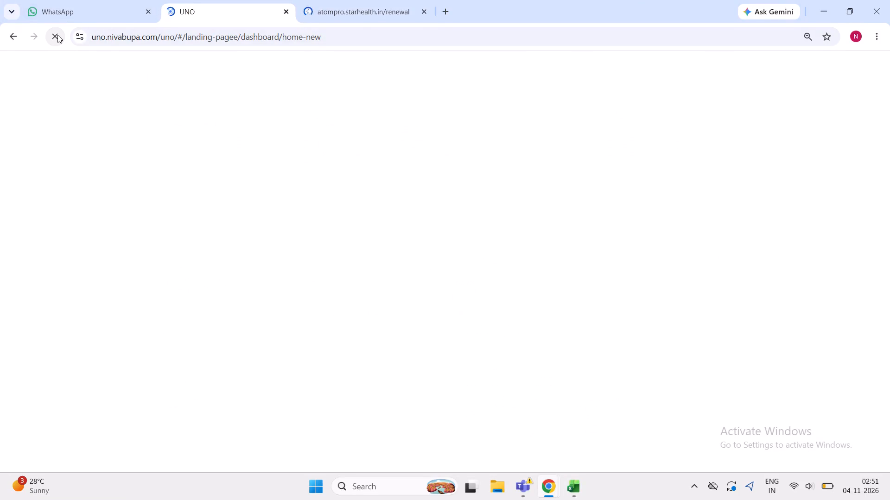
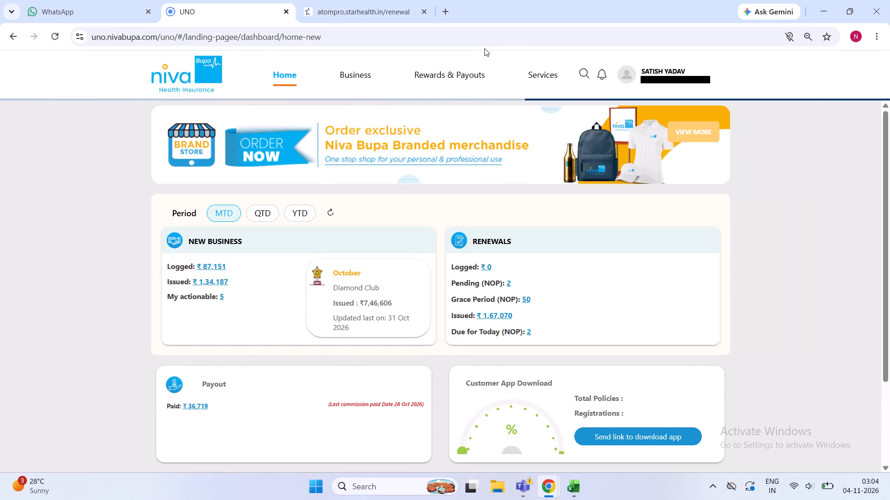
# Open the Due For Renewals list in the Business section and show 100 items per page.
pyautogui.click(361, 72)
pyautogui.click(230, 301)
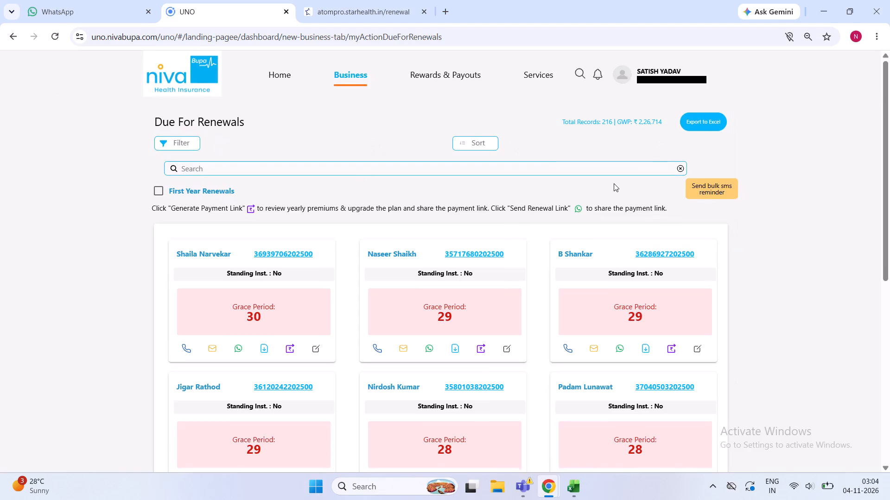
pyautogui.scroll(-11, 445, 171)
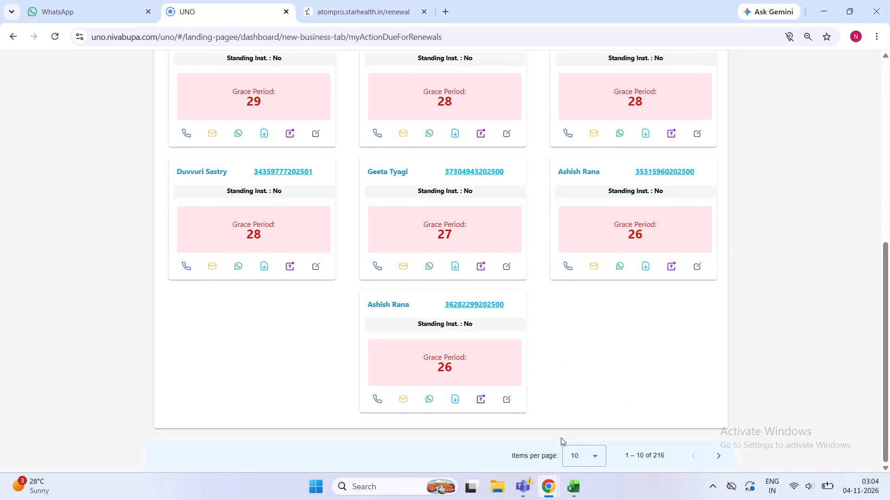
pyautogui.click(572, 447)
pyautogui.click(572, 426)
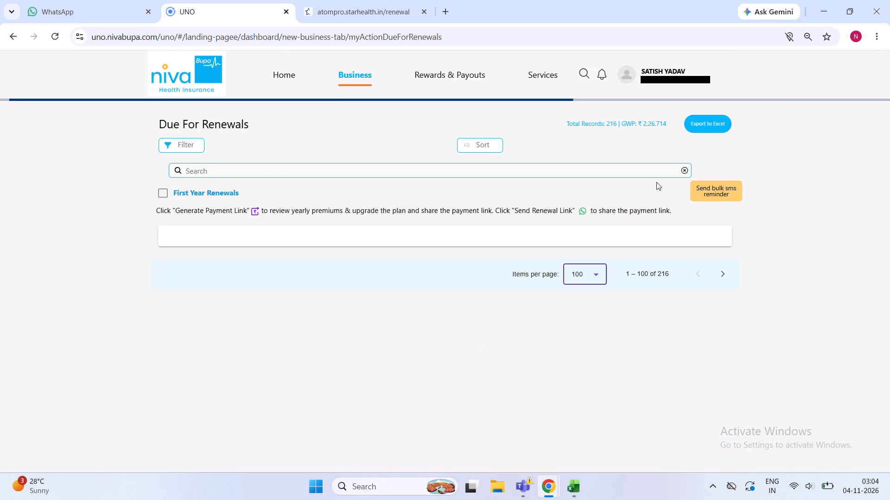
# Start a bulk SMS reminder and select the first six policies in the renewals list.
pyautogui.click(707, 186)
pyautogui.scroll(-3, 515, 189)
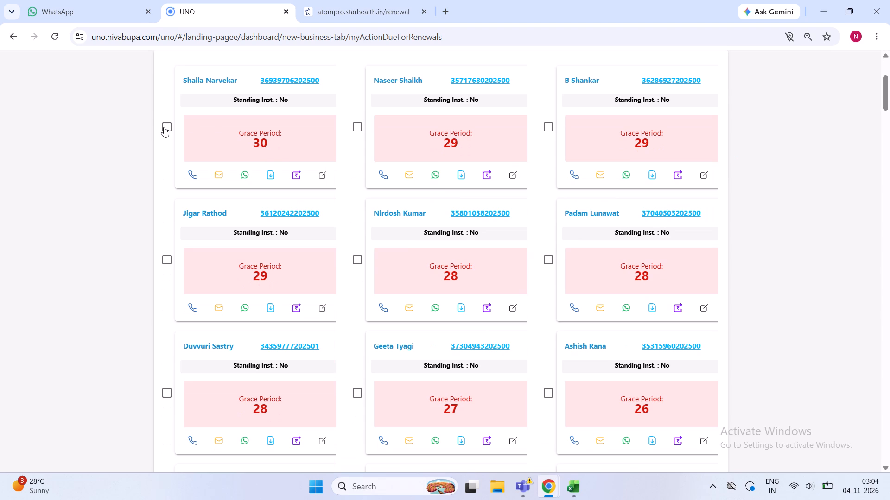
pyautogui.click(164, 127)
pyautogui.click(167, 255)
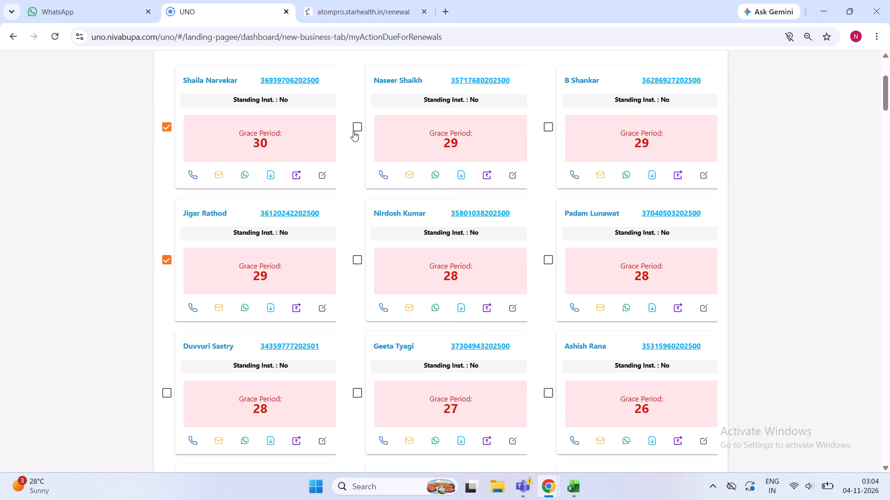
pyautogui.click(357, 129)
pyautogui.click(354, 262)
pyautogui.click(543, 125)
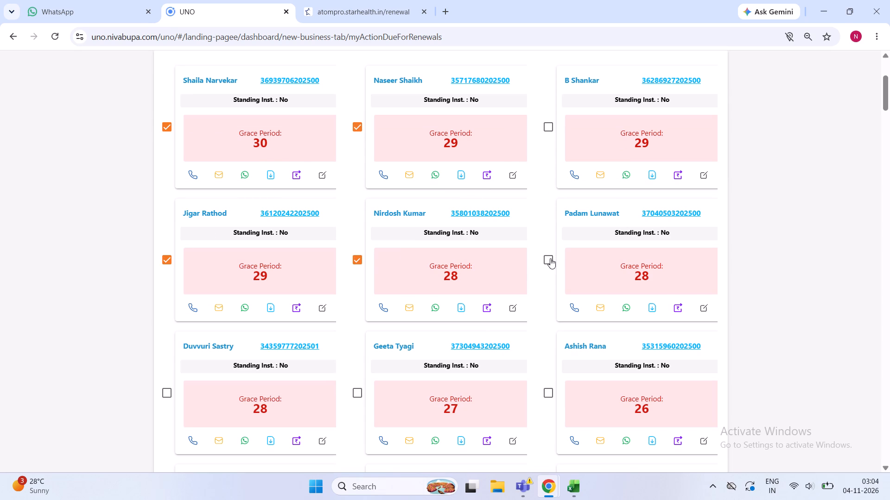
pyautogui.click(550, 258)
pyautogui.click(547, 132)
pyautogui.click(548, 126)
# Add the next four policies, with grace periods from 28 to 26, to the bulk SMS selection.
pyautogui.scroll(2, 553, 137)
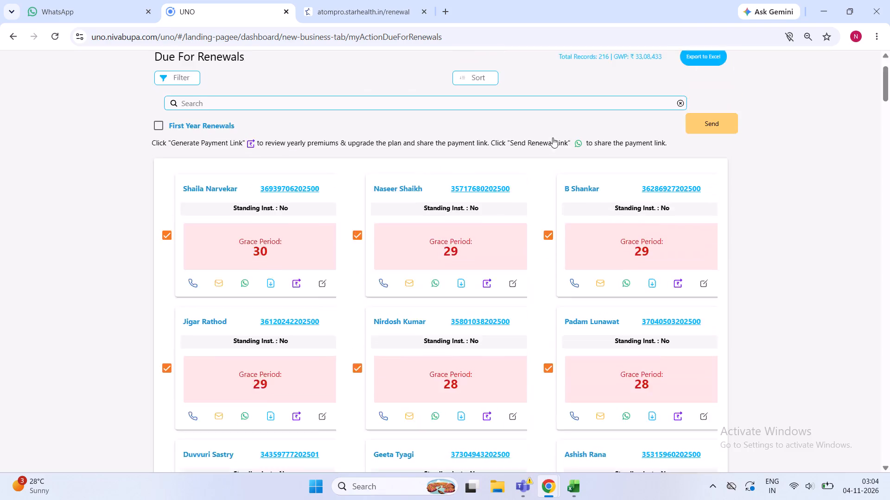
pyautogui.scroll(-2, 553, 137)
pyautogui.scroll(3, 553, 137)
pyautogui.scroll(-6, 553, 137)
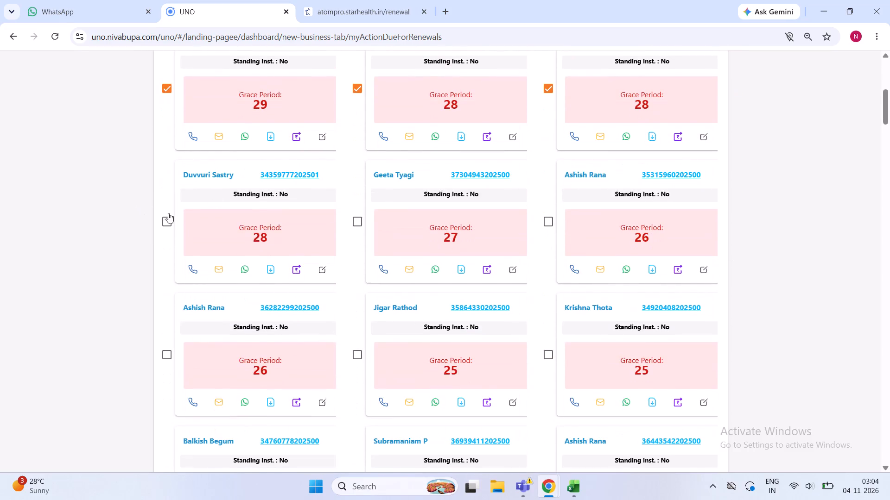
pyautogui.click(168, 215)
pyautogui.click(352, 221)
pyautogui.click(356, 221)
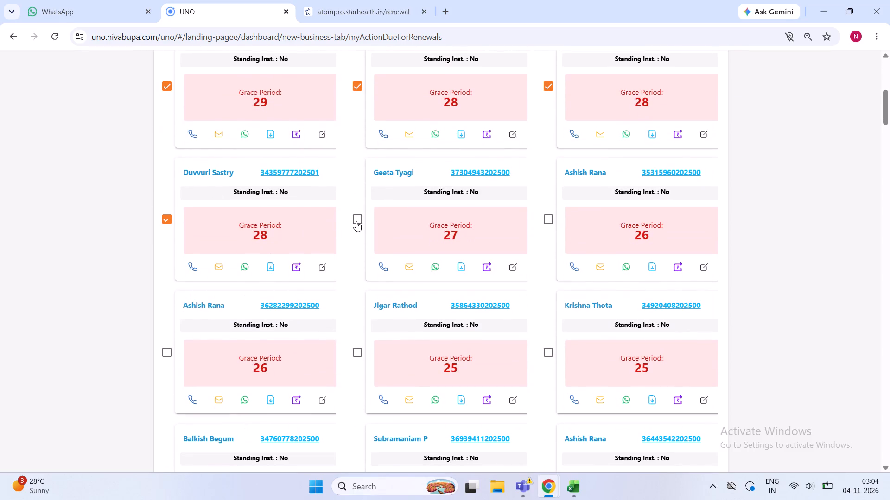
pyautogui.click(543, 226)
pyautogui.click(546, 222)
pyautogui.click(171, 351)
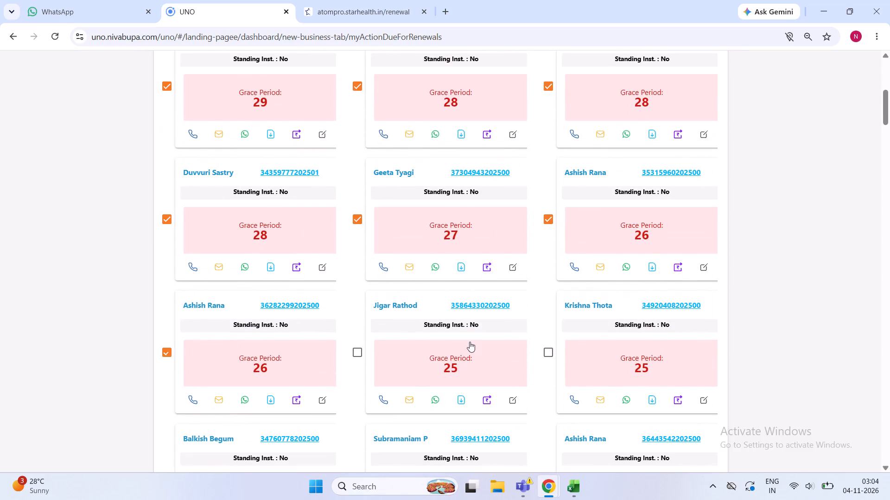
# Send the bulk SMS reminder to the ten selected policies.
pyautogui.scroll(10, 470, 342)
pyautogui.click(701, 194)
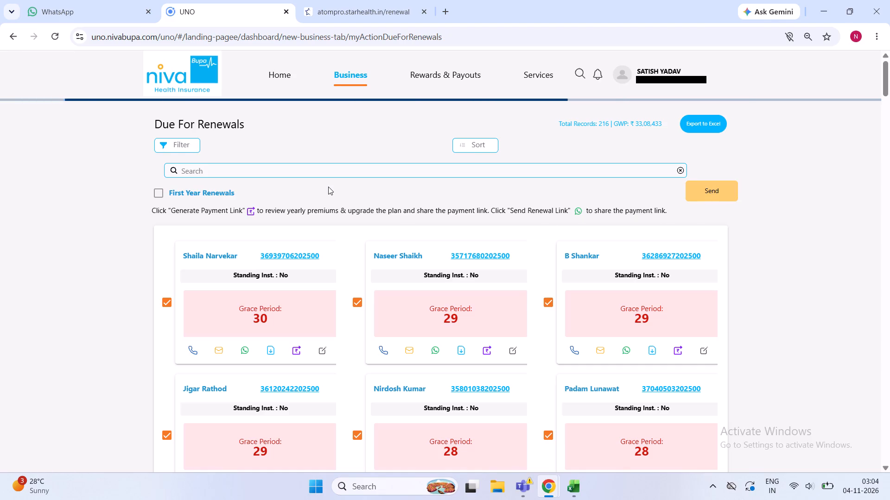
# Deselect the first ten policies, whose reminders have already been sent.
pyautogui.scroll(-2, 230, 182)
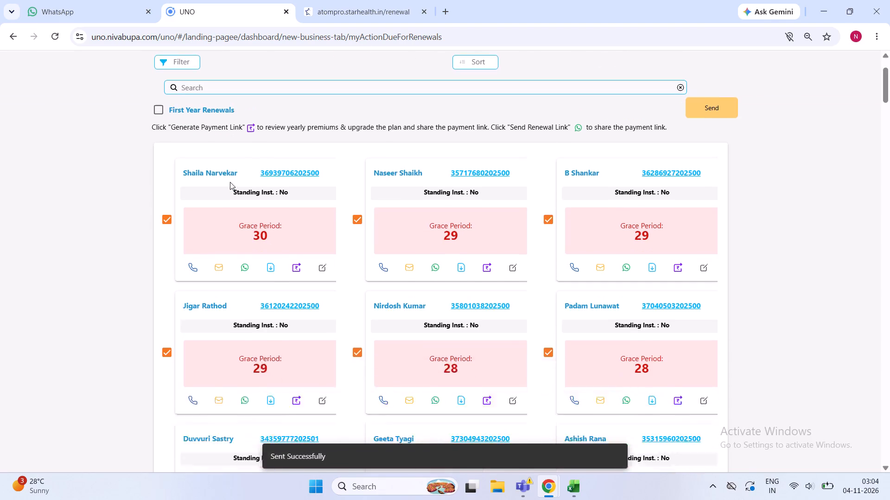
pyautogui.scroll(-1, 230, 182)
pyautogui.click(166, 127)
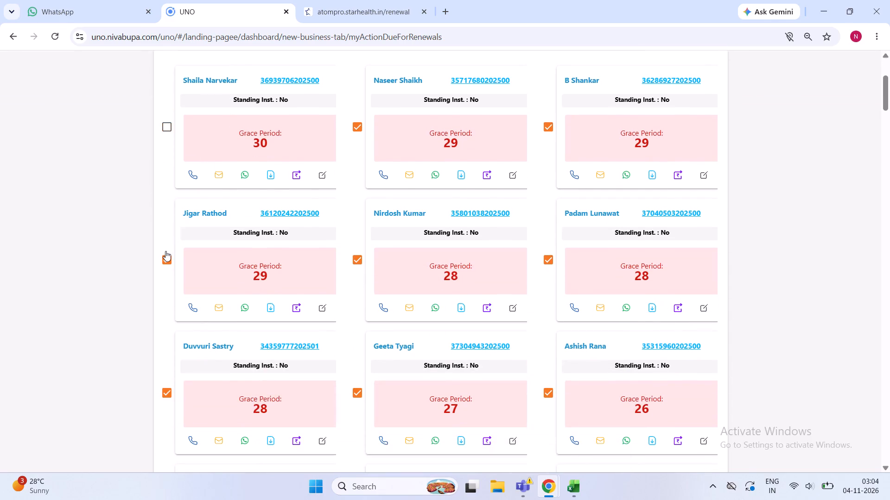
pyautogui.click(163, 259)
pyautogui.click(360, 124)
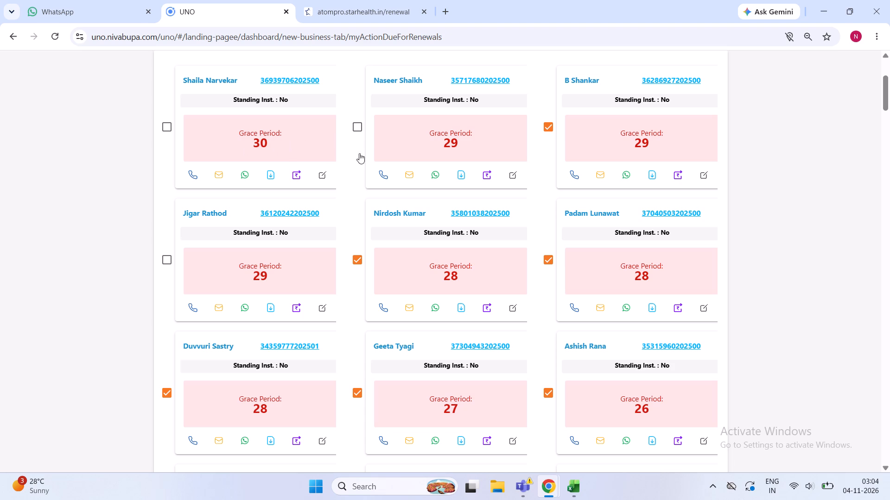
pyautogui.click(361, 258)
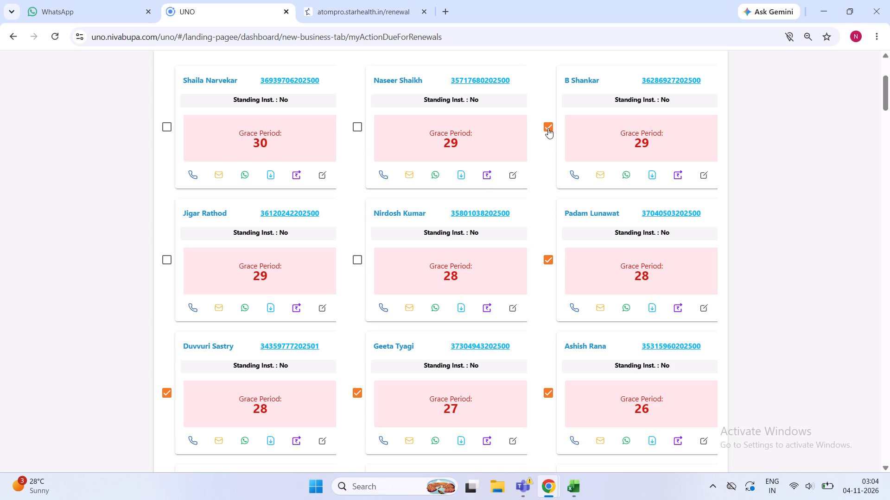
pyautogui.click(548, 127)
pyautogui.click(557, 256)
pyautogui.click(549, 262)
pyautogui.scroll(-4, 444, 265)
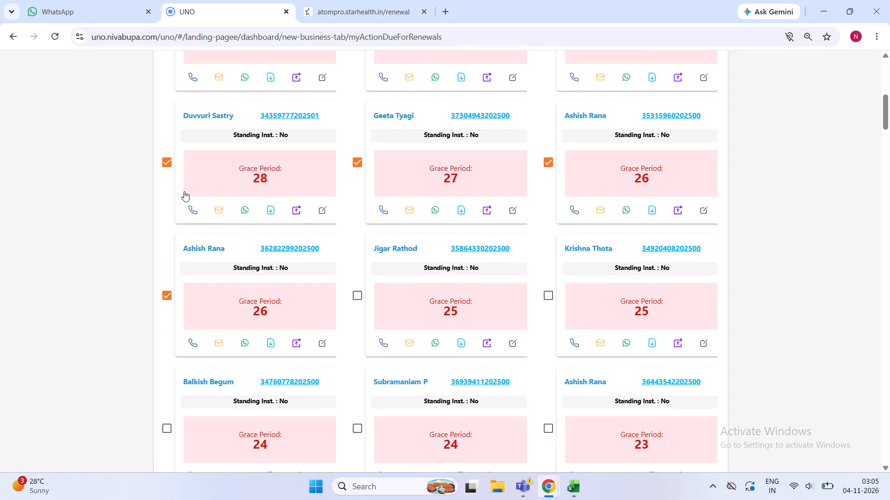
pyautogui.click(169, 163)
pyautogui.click(360, 164)
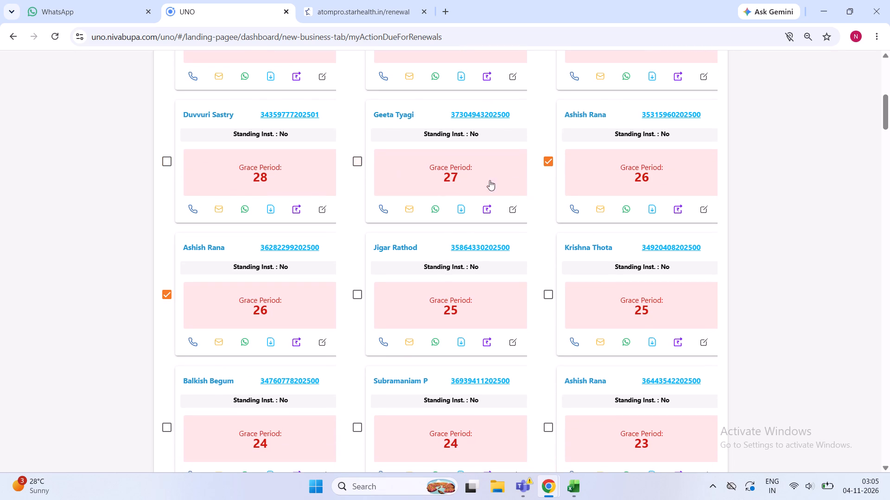
pyautogui.click(548, 159)
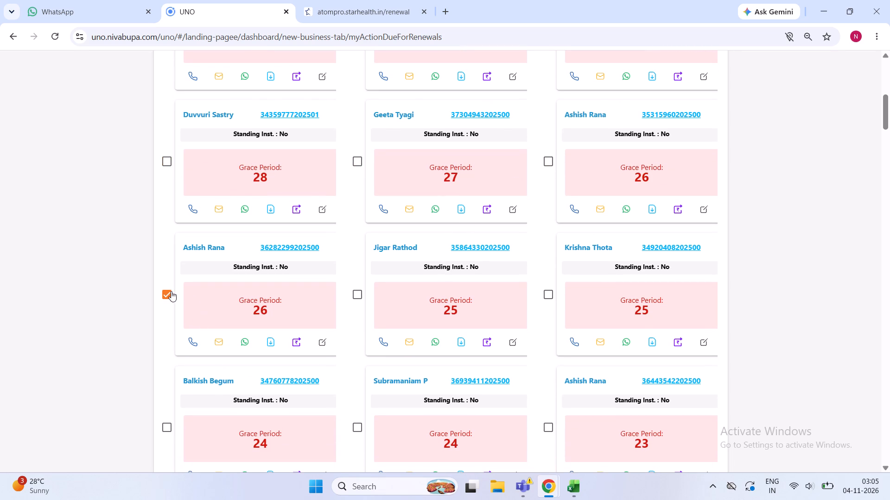
pyautogui.click(171, 291)
# Select the next five policies for the bulk SMS reminder, with grace periods 25, 25, 24, 24 and 23.
pyautogui.click(356, 298)
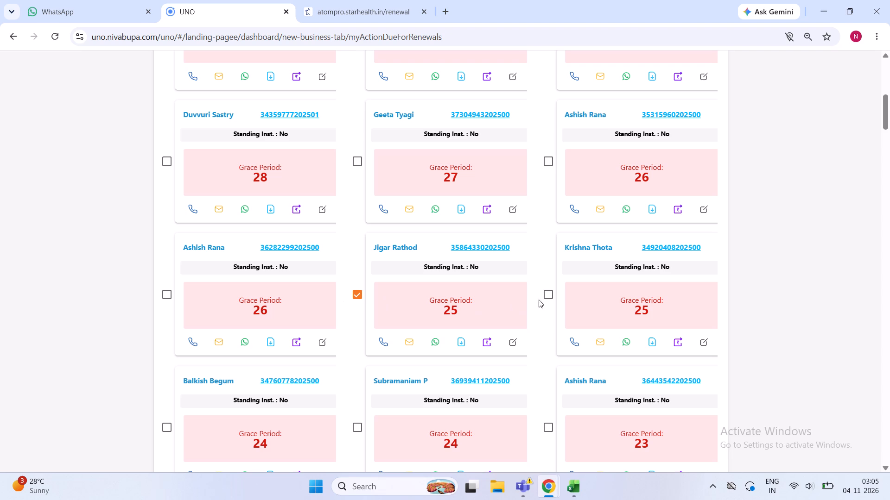
pyautogui.click(548, 296)
pyautogui.scroll(-3, 477, 279)
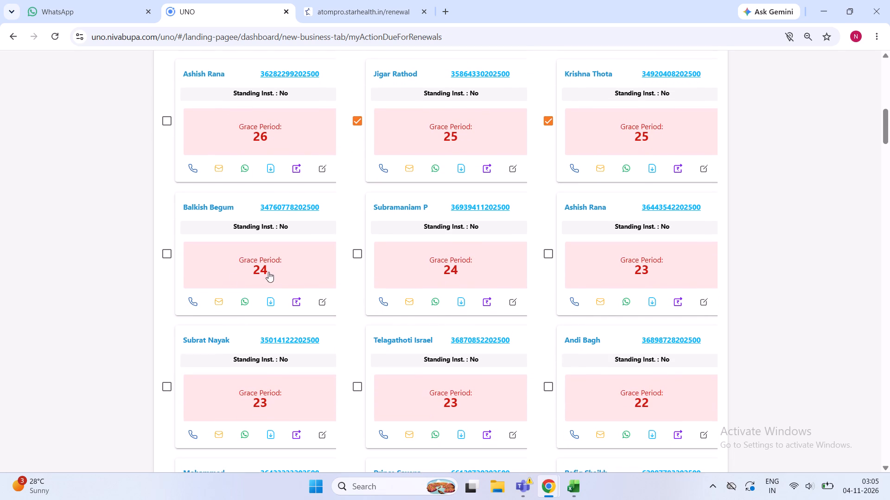
pyautogui.click(162, 252)
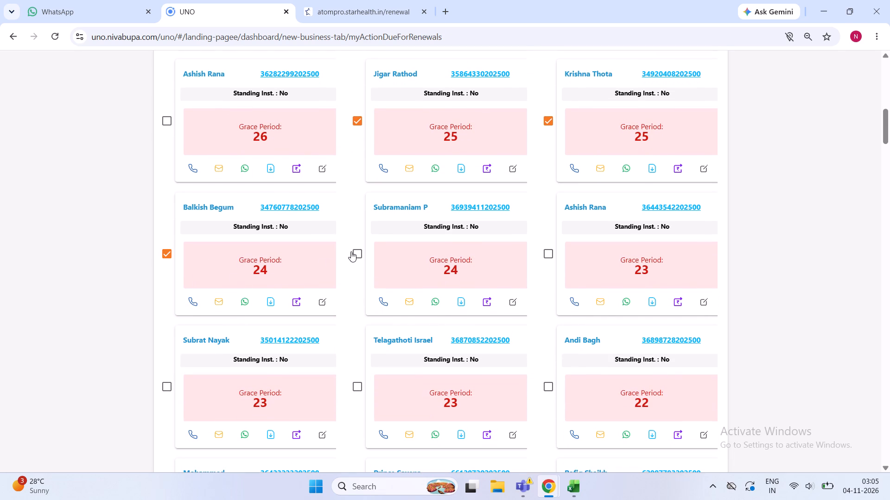
pyautogui.click(351, 251)
pyautogui.click(355, 251)
pyautogui.click(578, 274)
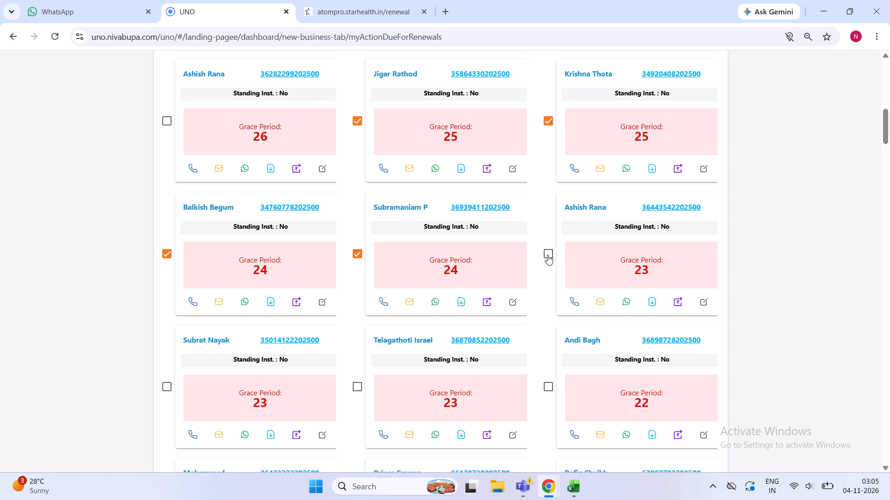
pyautogui.click(542, 250)
pyautogui.click(551, 252)
# Add five more policies to the reminder selection: the following two with grace period 23 and three with 22.
pyautogui.scroll(-3, 550, 252)
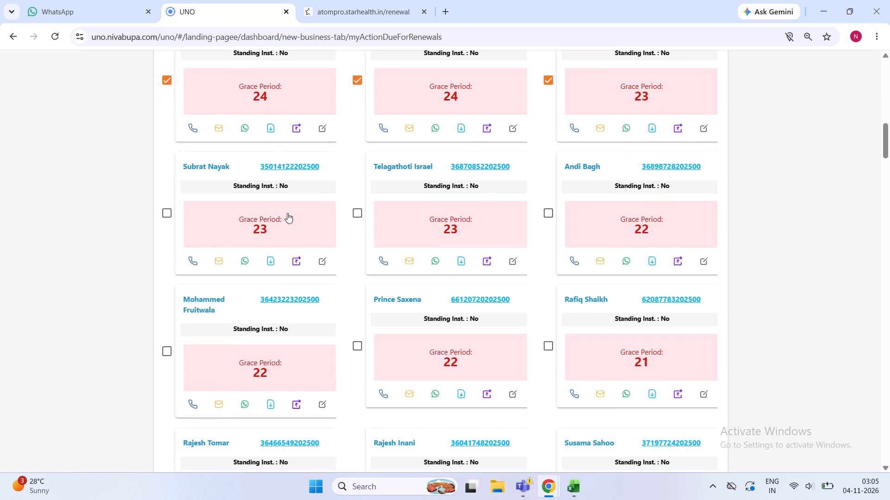
pyautogui.click(167, 213)
pyautogui.click(355, 210)
pyautogui.click(550, 209)
pyautogui.scroll(3, 548, 209)
pyautogui.scroll(-2, 525, 196)
pyautogui.scroll(-2, 402, 200)
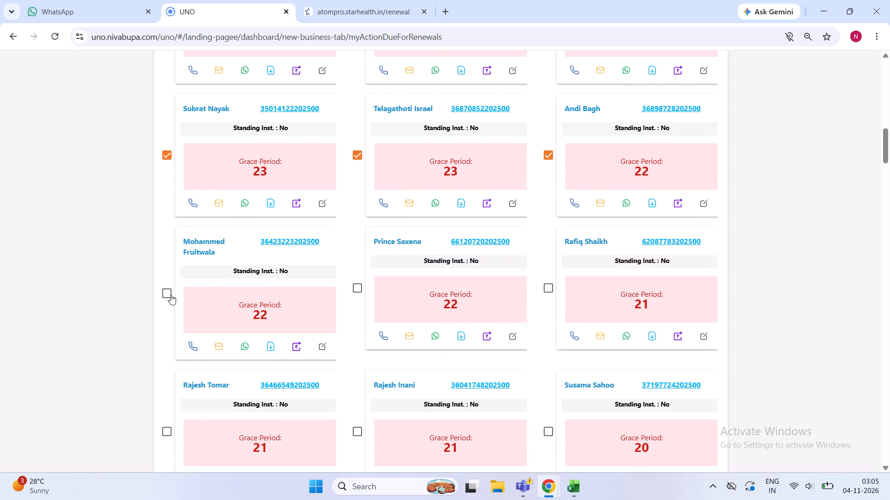
pyautogui.click(169, 295)
pyautogui.click(357, 288)
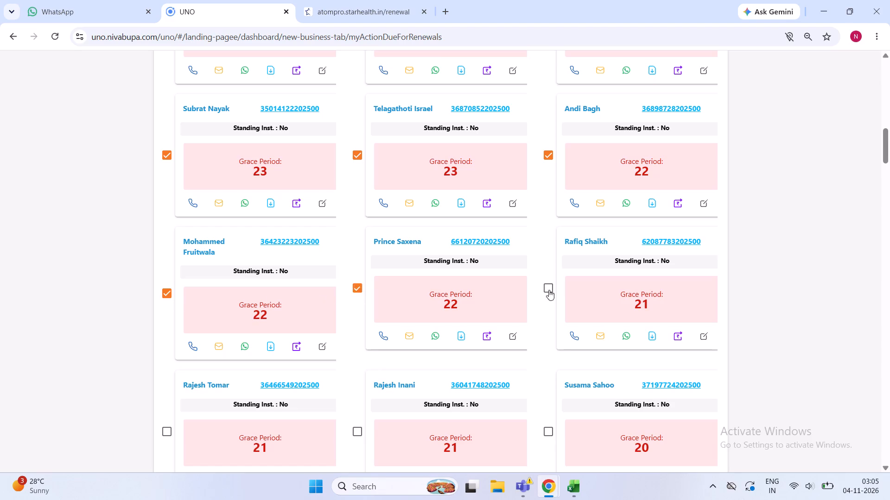
# Send the bulk SMS reminder to the second batch of ten selected policies.
pyautogui.scroll(19, 555, 290)
pyautogui.click(705, 194)
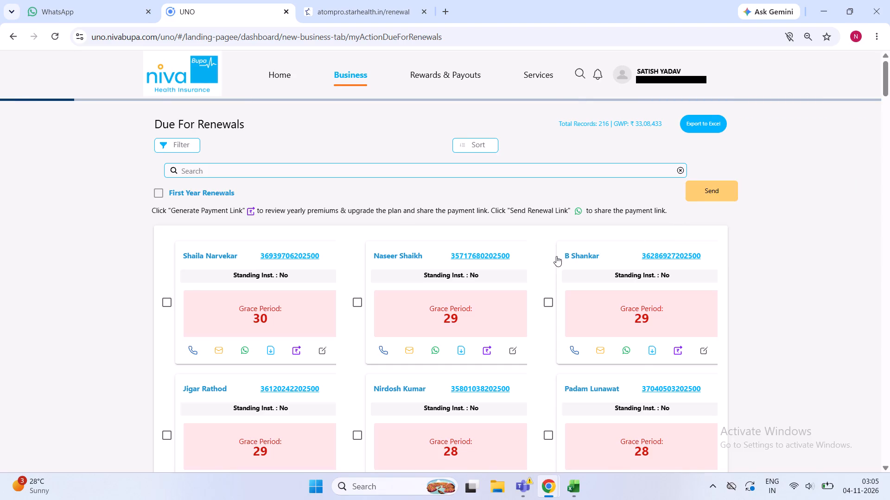
# Deselect the first five policies of the sent second batch, with grace periods 25, 25, 24, 24 and 23.
pyautogui.scroll(-4, 556, 256)
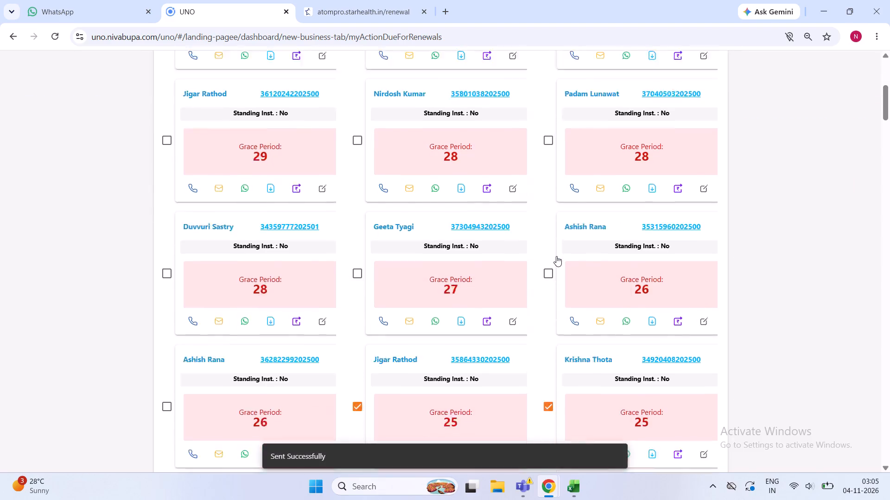
pyautogui.scroll(-5, 556, 256)
pyautogui.click(355, 178)
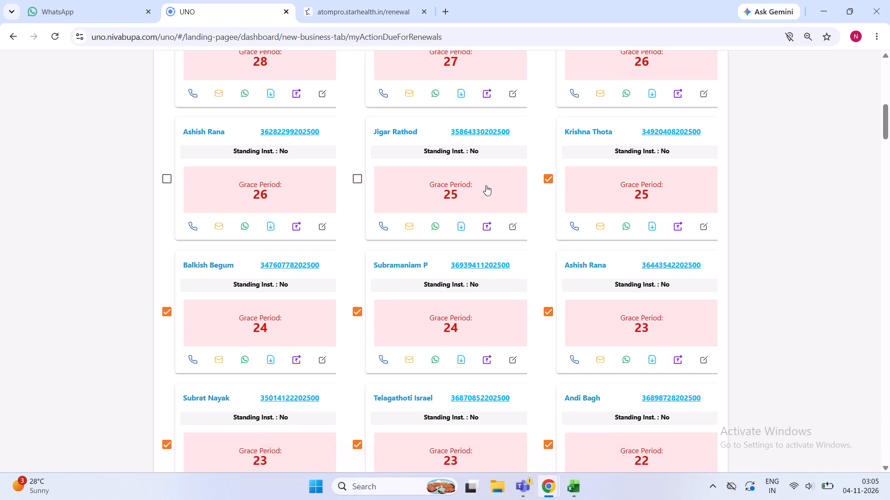
pyautogui.click(545, 176)
pyautogui.scroll(-4, 439, 174)
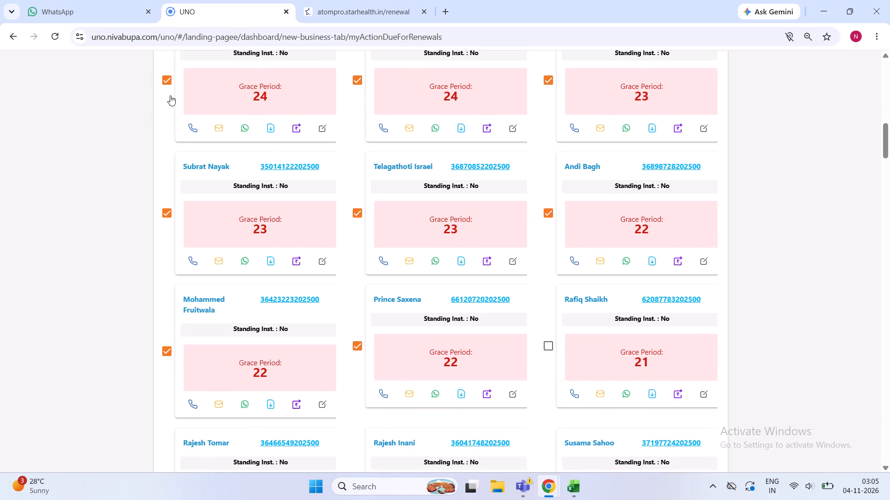
pyautogui.click(166, 82)
pyautogui.click(360, 80)
pyautogui.click(552, 80)
# Deselect the remaining five policies of the sent batch, two with grace period 23 and three with 22.
pyautogui.scroll(-3, 412, 106)
pyautogui.scroll(2, 233, 100)
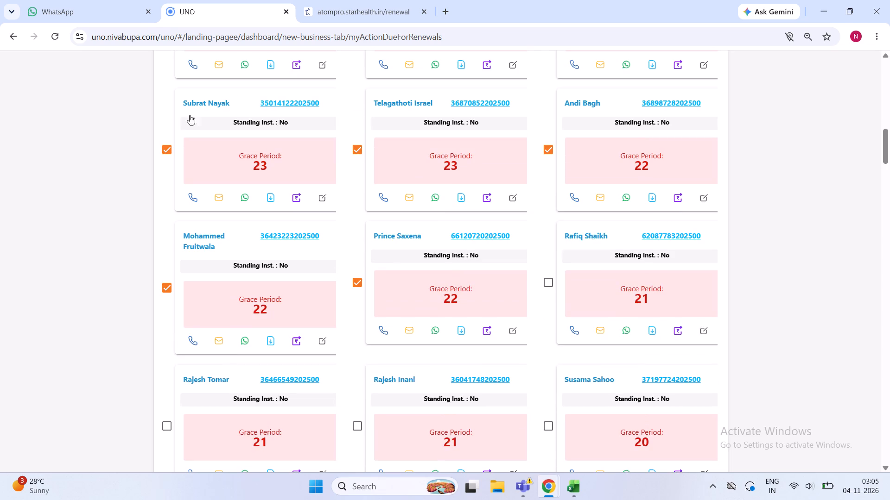
pyautogui.click(171, 152)
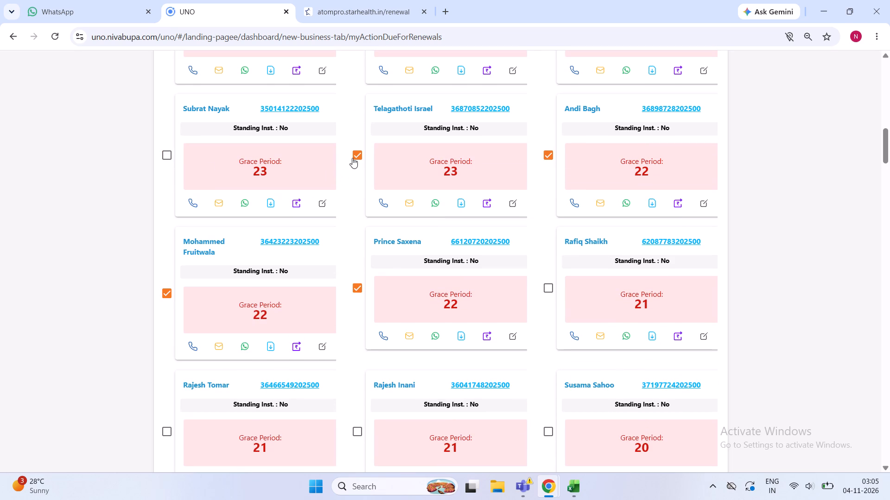
pyautogui.click(352, 158)
pyautogui.click(540, 158)
pyautogui.click(550, 154)
pyautogui.click(356, 153)
pyautogui.click(162, 292)
pyautogui.click(356, 292)
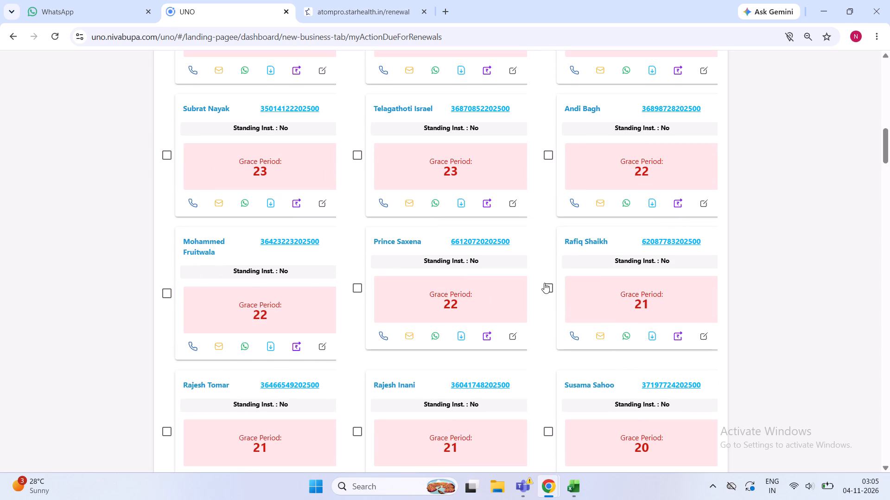
# Select the next four policies for the bulk SMS reminder, three with grace period 21 and one with 20.
pyautogui.click(547, 286)
pyautogui.scroll(-3, 452, 258)
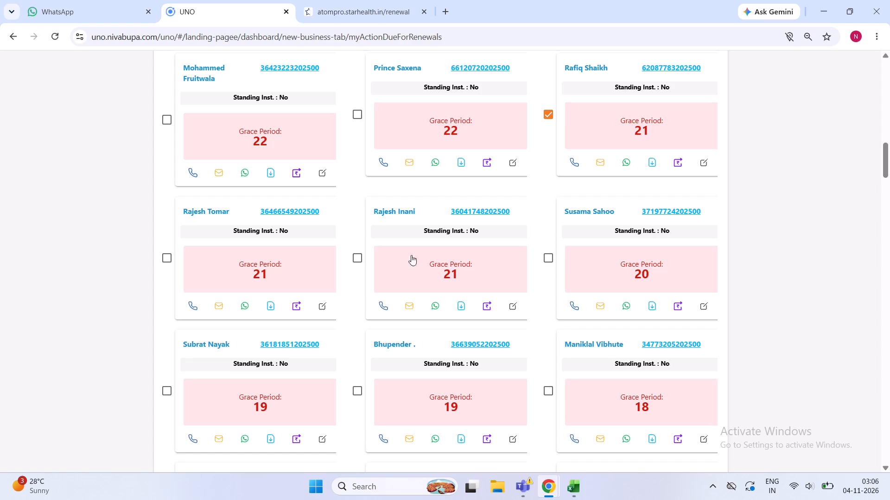
pyautogui.click(162, 256)
pyautogui.click(354, 257)
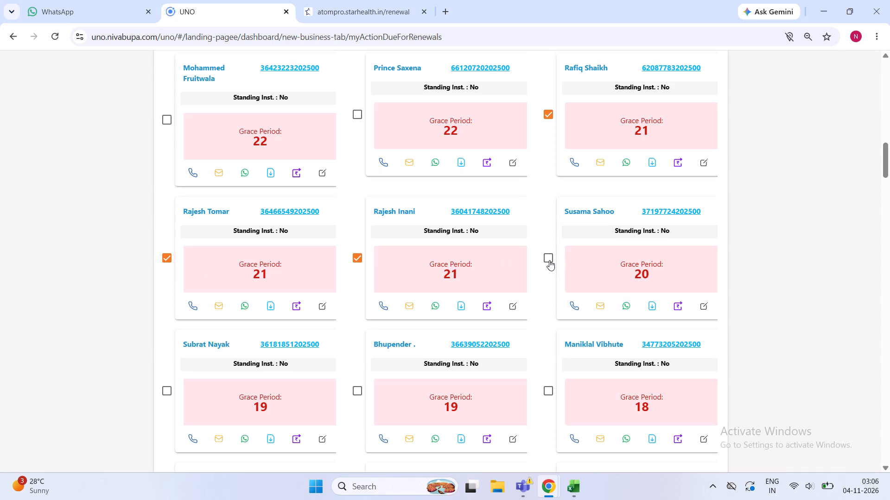
pyautogui.click(549, 260)
# Add six more policies to the reminder selection, with grace periods 19, 19, 18, 18, 17 and 17.
pyautogui.scroll(-3, 445, 261)
pyautogui.click(165, 217)
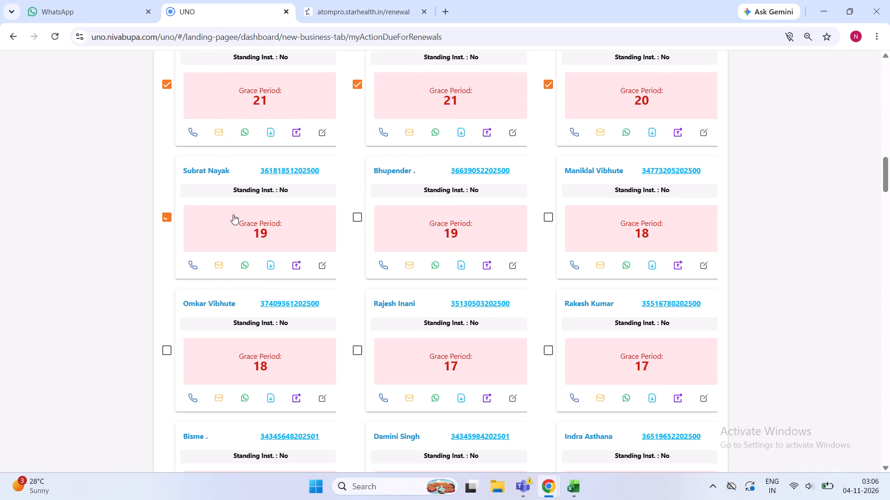
pyautogui.click(356, 219)
pyautogui.click(549, 217)
pyautogui.scroll(-2, 336, 246)
pyautogui.click(168, 233)
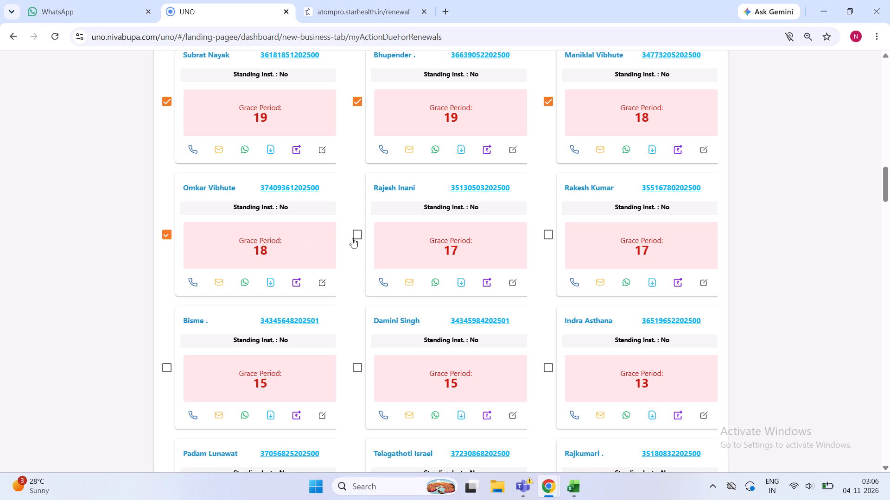
pyautogui.click(353, 232)
pyautogui.moveTo(547, 228); pyautogui.dragTo(545, 202)
pyautogui.click(547, 237)
# Send the bulk SMS reminder to the third batch of ten selected policies.
pyautogui.scroll(20, 537, 255)
pyautogui.scroll(7, 537, 255)
pyautogui.click(709, 189)
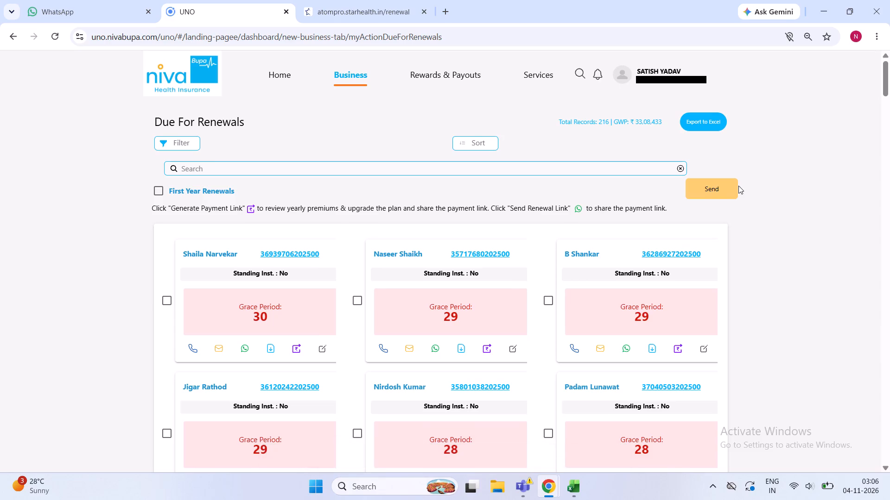
# Deselect the first four policies of the sent third batch, three with grace period 21 and one with 20.
pyautogui.scroll(-17, 418, 197)
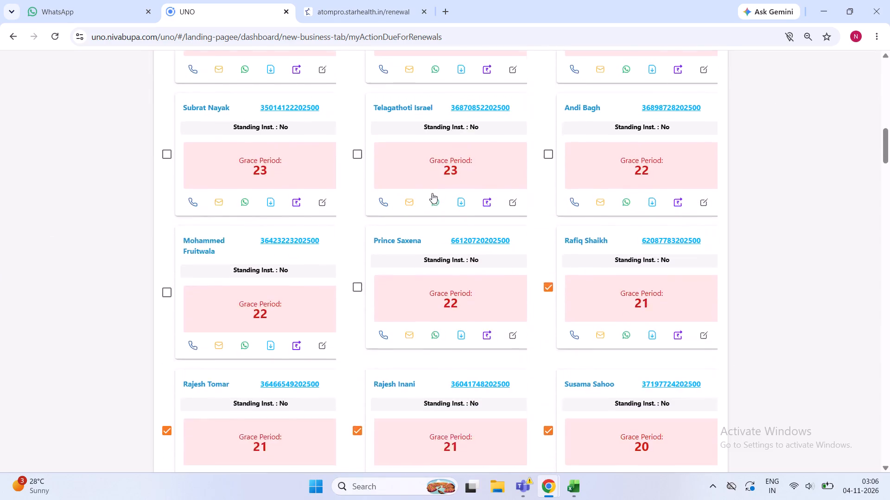
pyautogui.scroll(-2, 432, 193)
pyautogui.scroll(4, 434, 192)
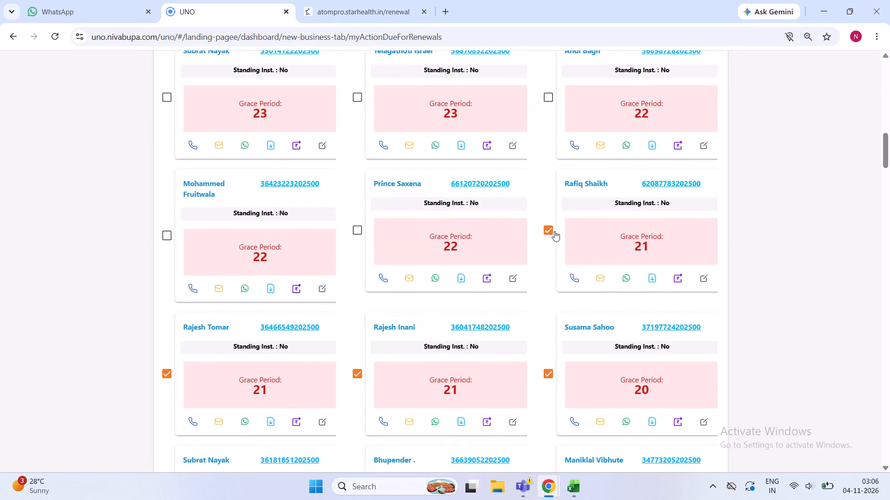
pyautogui.click(552, 231)
pyautogui.scroll(-4, 507, 219)
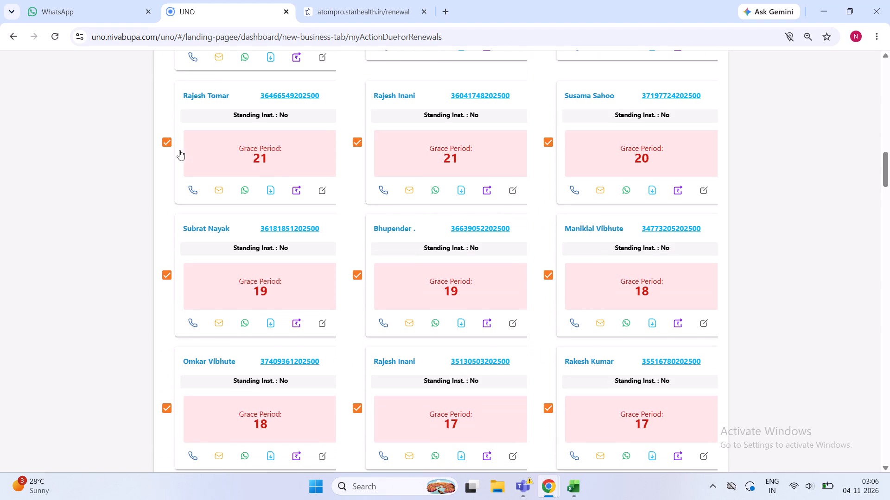
pyautogui.click(168, 145)
pyautogui.click(358, 144)
pyautogui.click(546, 143)
# Deselect the remaining six policies of the sent batch, with grace periods 19, 19, 18, 18, 17 and 17.
pyautogui.scroll(-3, 225, 161)
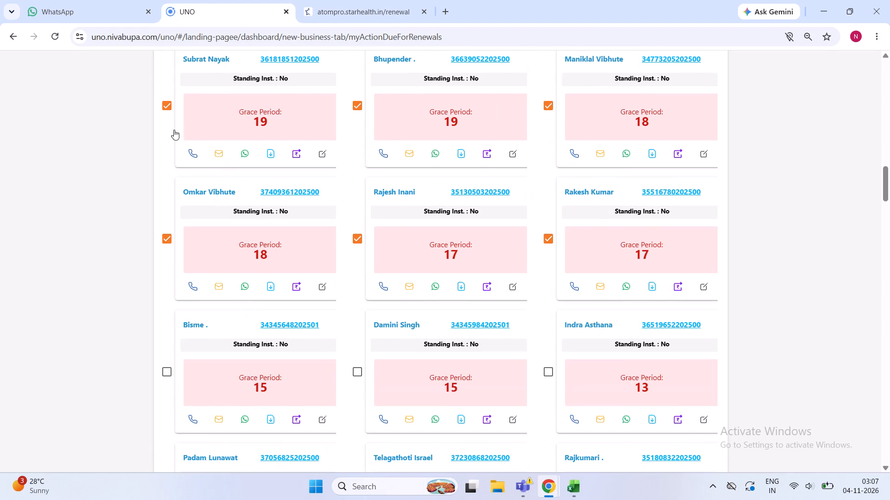
pyautogui.click(164, 99)
pyautogui.click(361, 97)
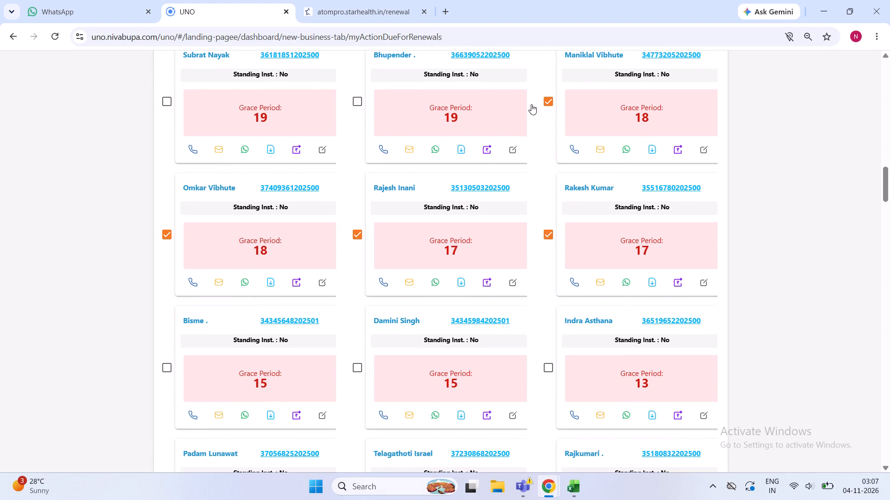
pyautogui.click(544, 96)
pyautogui.click(546, 96)
pyautogui.click(547, 98)
pyautogui.click(164, 235)
pyautogui.click(353, 237)
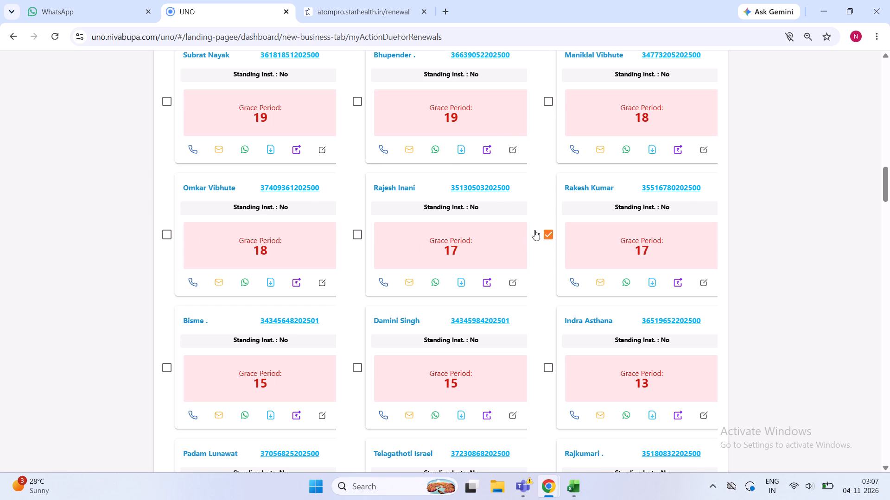
pyautogui.click(544, 237)
# Select the next six policies for the bulk SMS reminder, with grace periods 15, 15, 13, 13, 12 and 11.
pyautogui.click(169, 363)
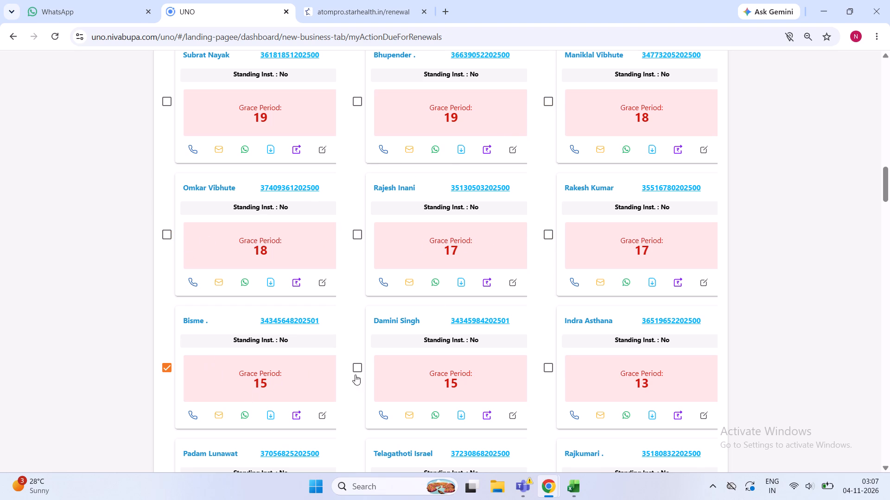
pyautogui.click(358, 365)
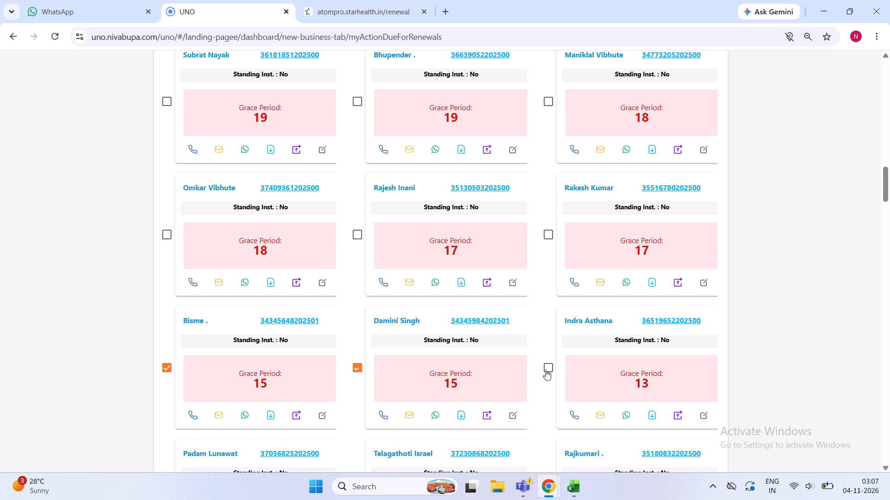
pyautogui.click(547, 369)
pyautogui.scroll(-4, 306, 276)
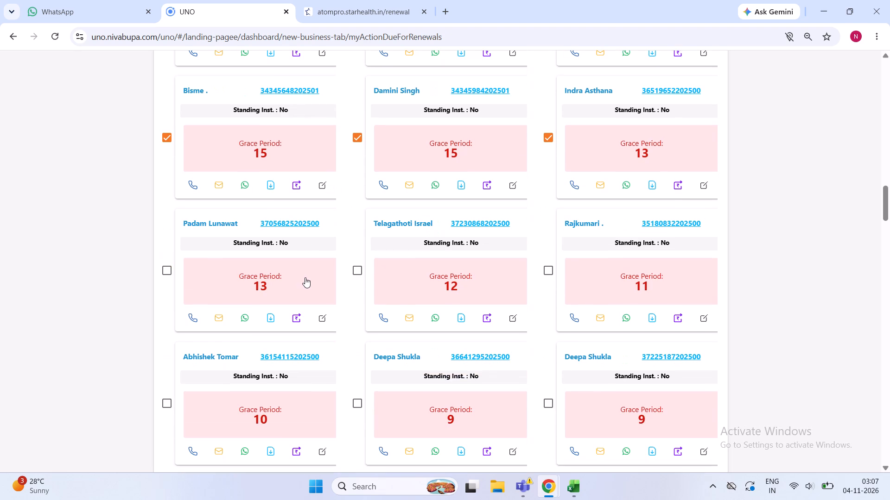
pyautogui.click(163, 271)
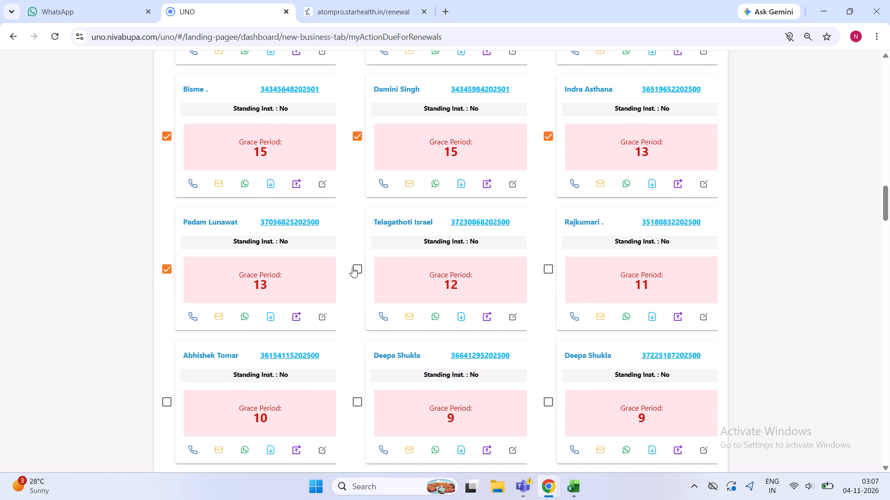
pyautogui.click(353, 267)
pyautogui.click(542, 270)
pyautogui.click(548, 269)
# Add four more policies to the reminder selection: the one with grace period 10 and the next three with 9.
pyautogui.scroll(-2, 371, 265)
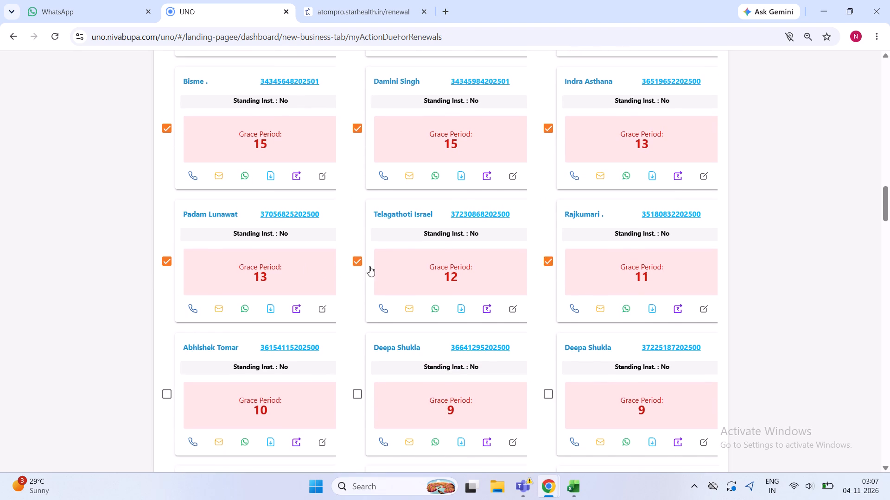
pyautogui.scroll(-1, 369, 266)
pyautogui.click(169, 225)
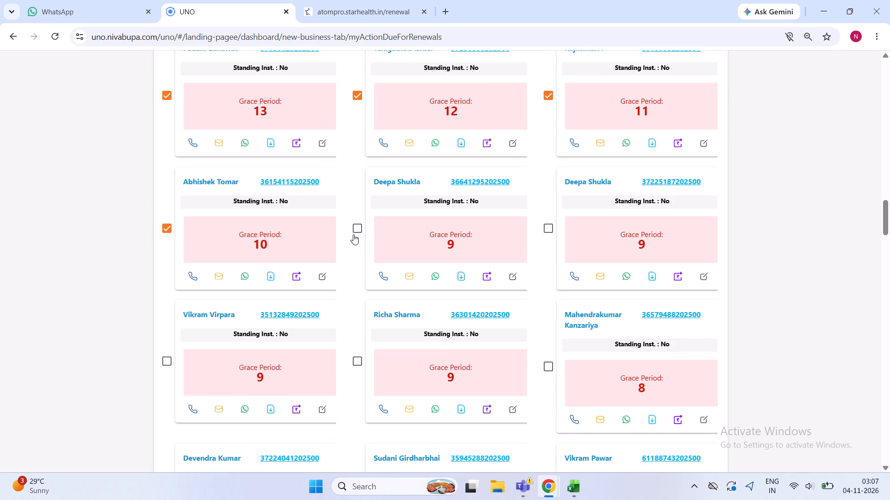
pyautogui.click(353, 227)
pyautogui.click(544, 228)
pyautogui.click(164, 362)
# Send the bulk SMS renewal reminder to the fourth batch of ten selected policies.
pyautogui.scroll(10, 398, 348)
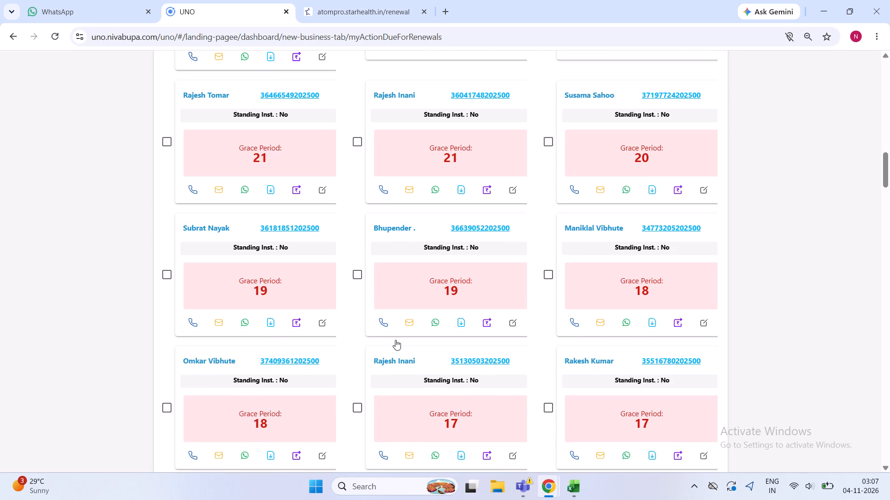
pyautogui.scroll(7, 269, 0)
pyautogui.scroll(17, 647, 242)
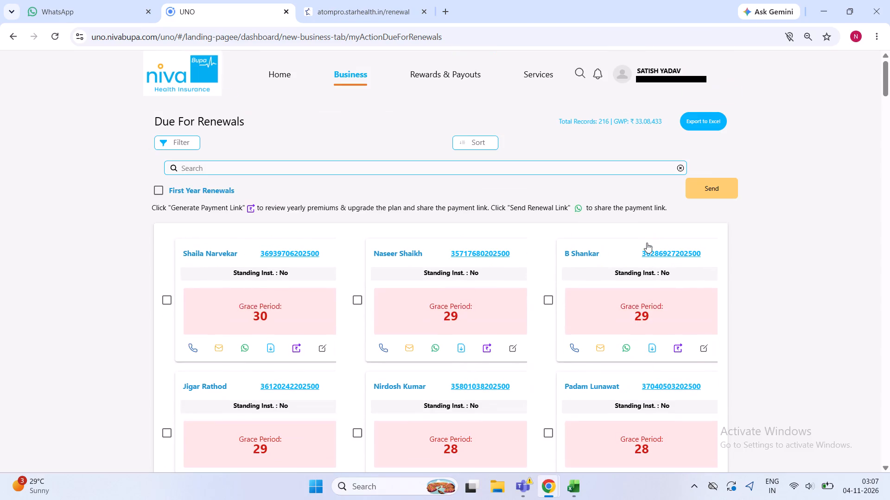
pyautogui.scroll(3, 648, 237)
pyautogui.click(724, 187)
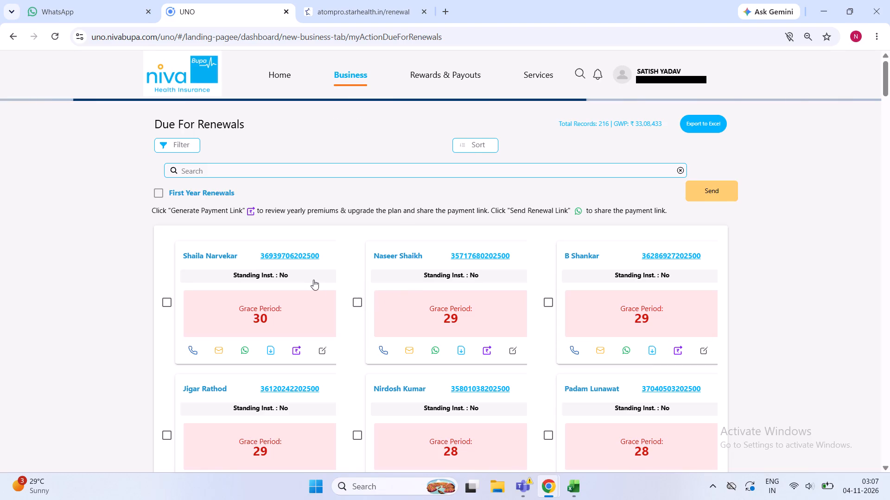
# Deselect the first six policies of the sent fourth batch, with grace periods 15, 15, 13, 13, 12 and 11.
pyautogui.scroll(-11, 338, 237)
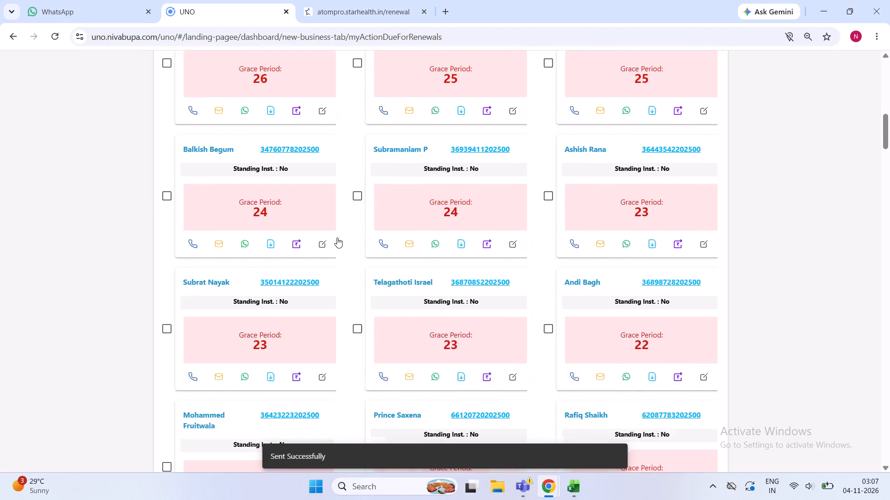
pyautogui.scroll(-11, 337, 237)
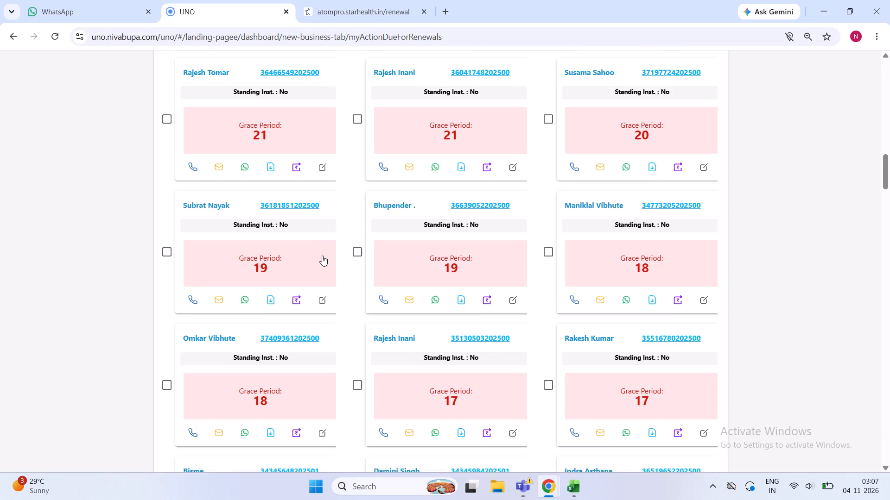
pyautogui.scroll(-3, 322, 256)
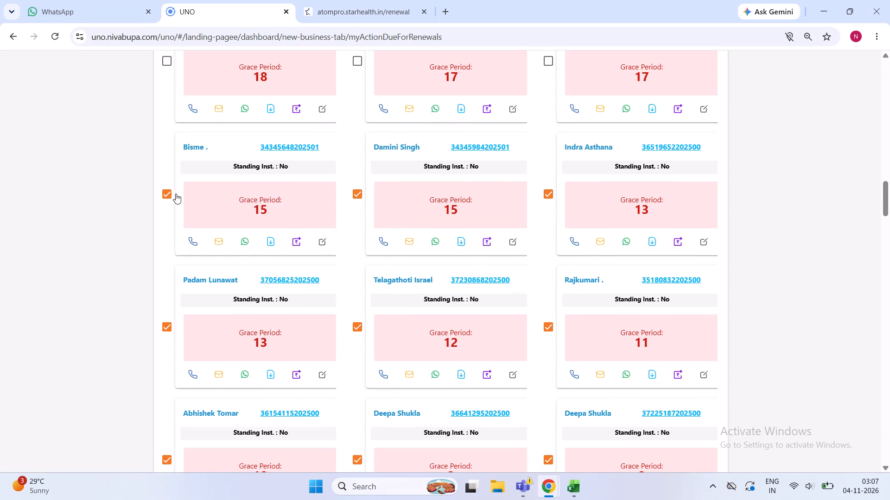
pyautogui.click(171, 193)
pyautogui.click(169, 322)
pyautogui.click(362, 191)
pyautogui.click(353, 325)
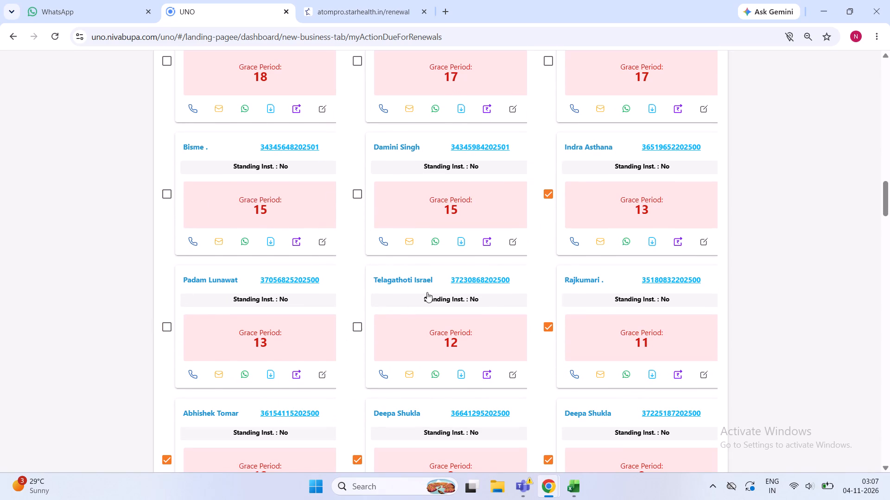
pyautogui.click(549, 194)
pyautogui.click(543, 325)
# Deselect the remaining four policies of the sent batch, the one with grace period 10 and three with 9.
pyautogui.scroll(-4, 371, 224)
pyautogui.click(165, 231)
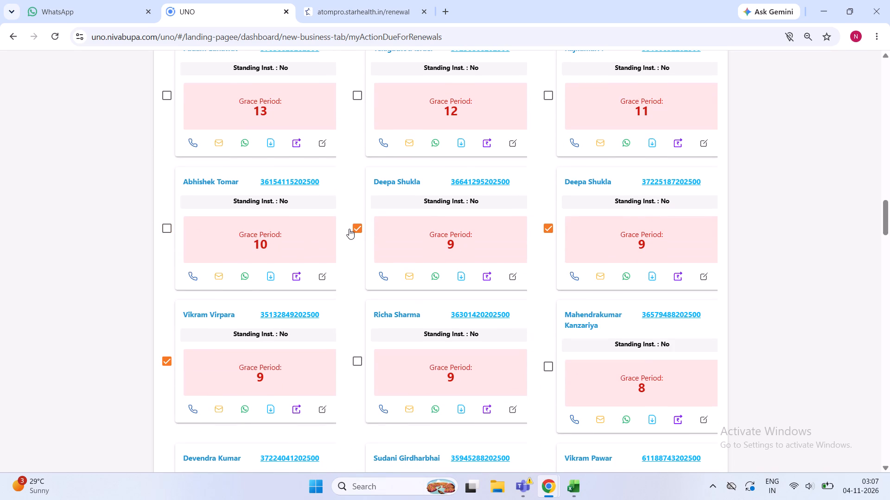
pyautogui.click(354, 228)
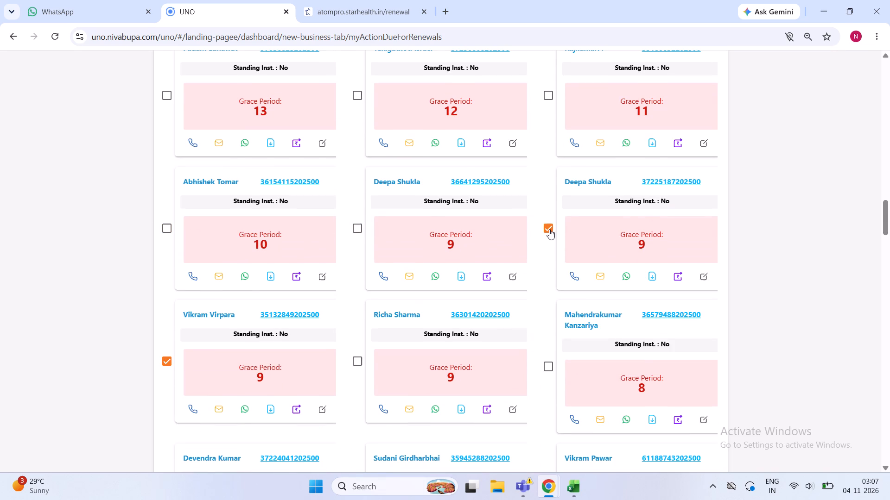
pyautogui.click(549, 229)
pyautogui.click(165, 361)
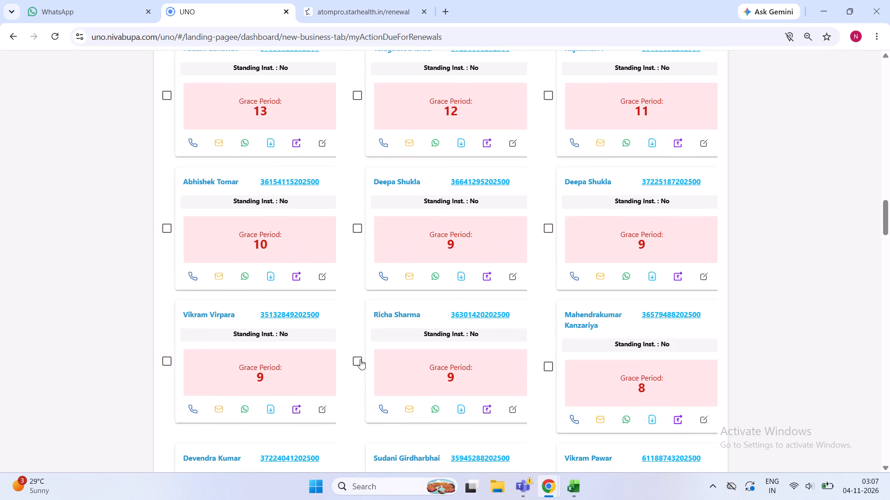
# Select the next five policies for the bulk SMS reminder, with grace periods 9, 8, 7, 7 and 7.
pyautogui.click(360, 359)
pyautogui.click(551, 362)
pyautogui.scroll(-2, 509, 318)
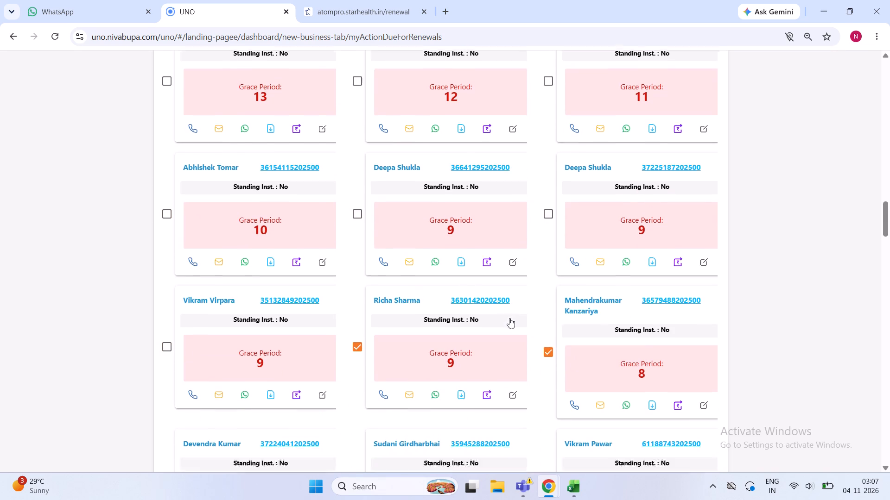
pyautogui.scroll(-2, 509, 318)
pyautogui.click(165, 271)
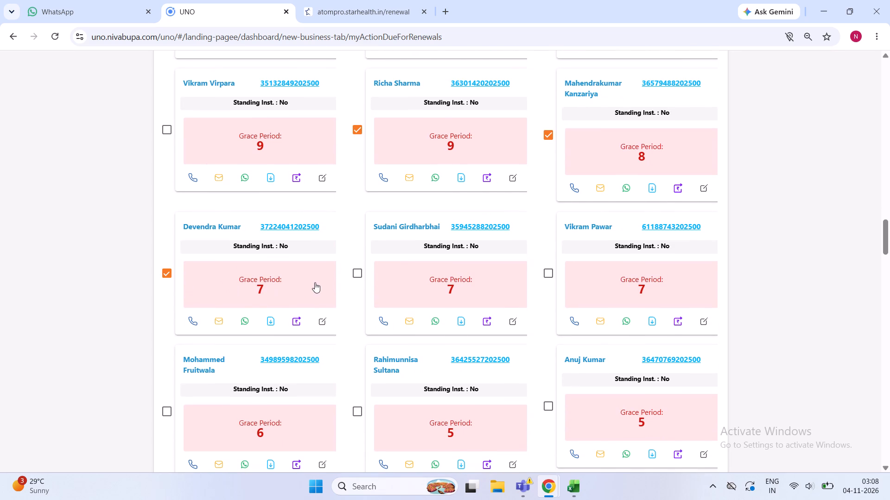
pyautogui.click(353, 273)
pyautogui.click(555, 271)
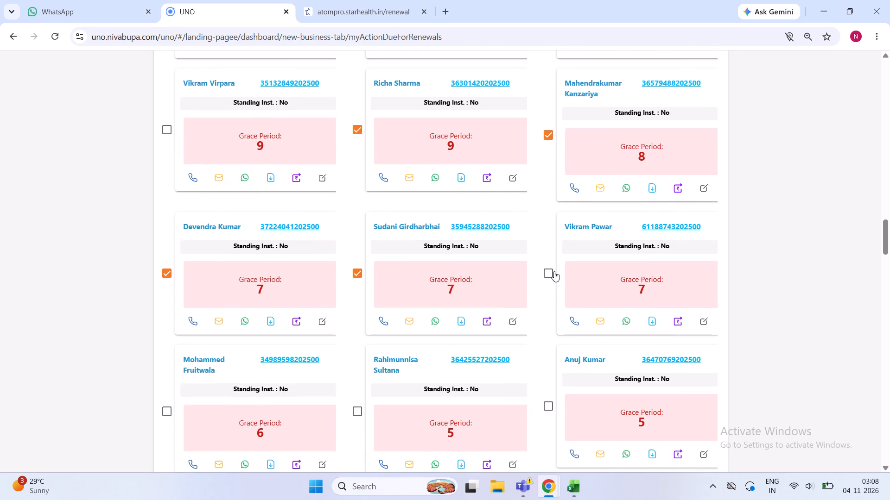
pyautogui.click(549, 275)
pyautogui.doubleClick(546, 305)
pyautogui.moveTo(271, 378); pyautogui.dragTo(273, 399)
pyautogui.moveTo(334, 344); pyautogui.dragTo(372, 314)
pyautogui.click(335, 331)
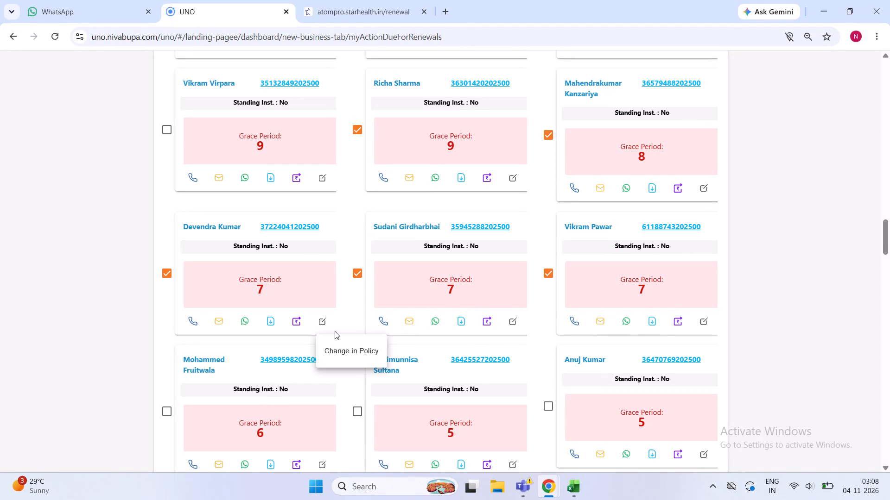
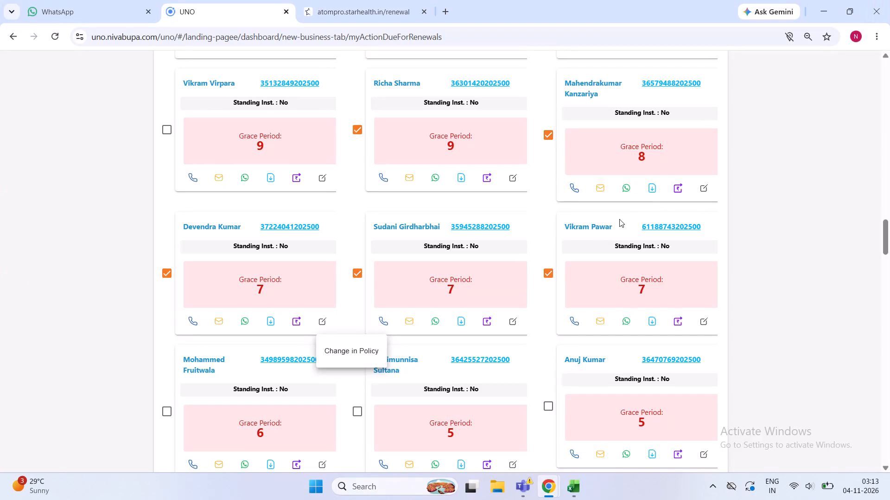
# Add the next three policies to the bulk SMS reminder selection, with grace periods 6, 5 and 5.
pyautogui.scroll(4, 618, 219)
pyautogui.scroll(1, 537, 166)
pyautogui.click(536, 166)
pyautogui.scroll(5, 536, 166)
pyautogui.scroll(-4, 533, 172)
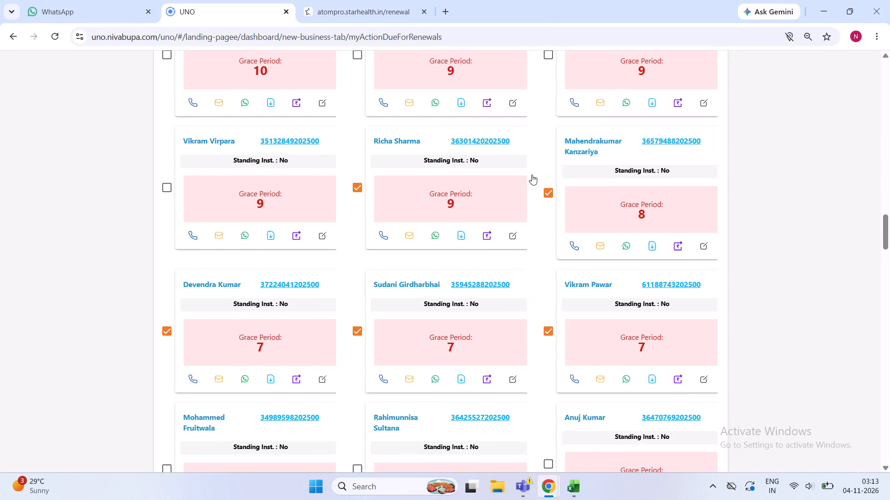
pyautogui.scroll(-3, 532, 175)
pyautogui.click(168, 291)
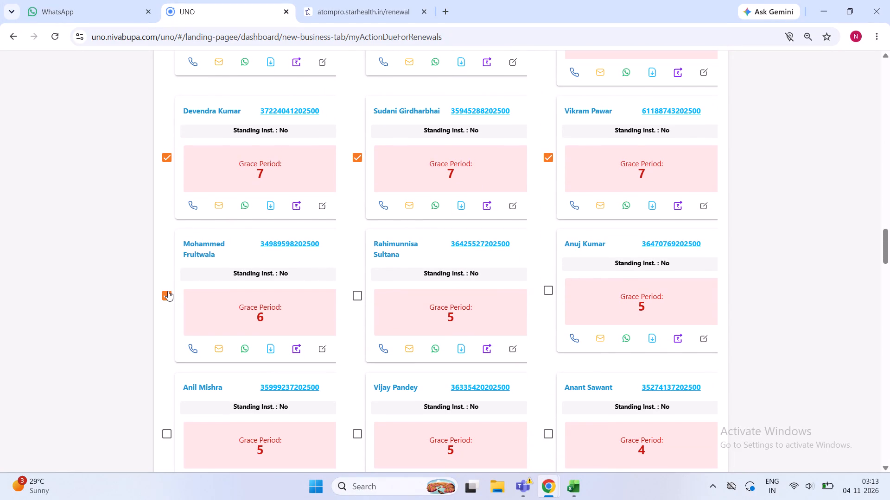
pyautogui.click(361, 295)
pyautogui.click(551, 286)
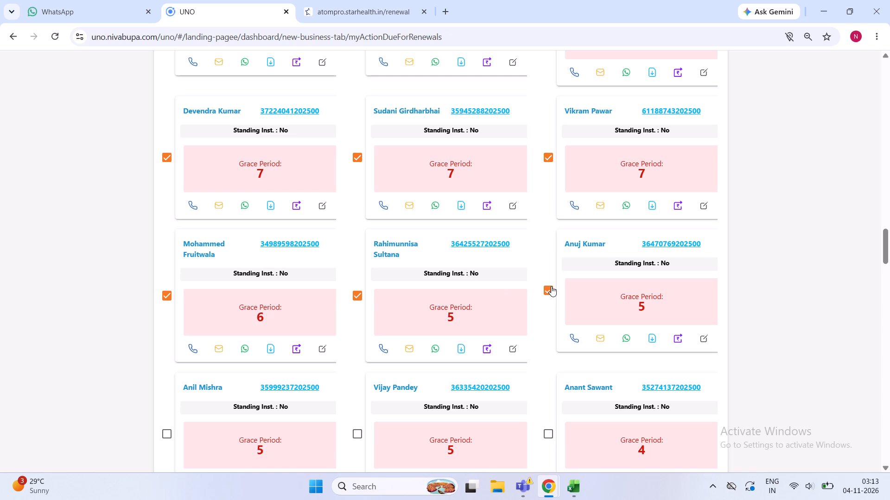
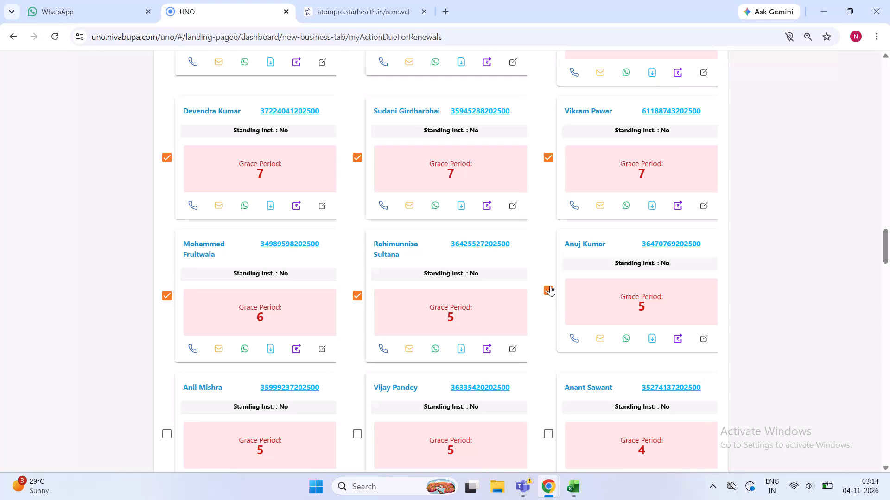
# Complete the batch of ten by adding the next two policies, both with grace period 5, to the bulk SMS selection.
pyautogui.scroll(2, 499, 176)
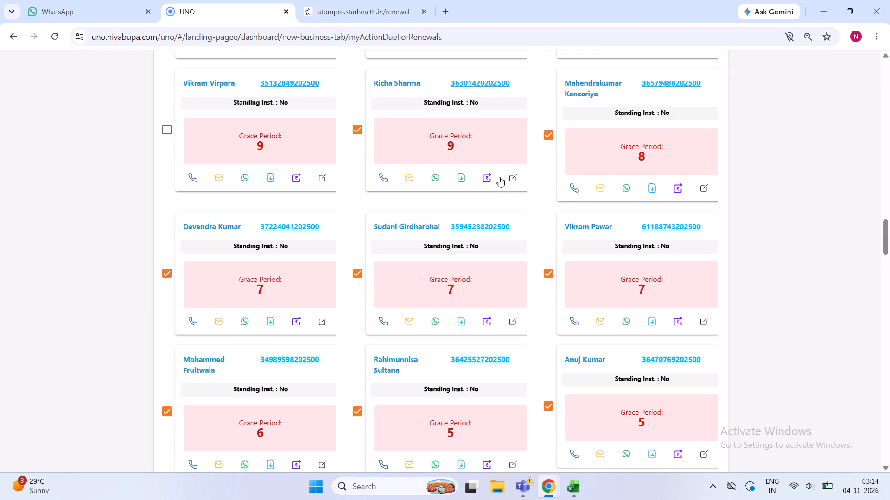
pyautogui.scroll(-3, 335, 217)
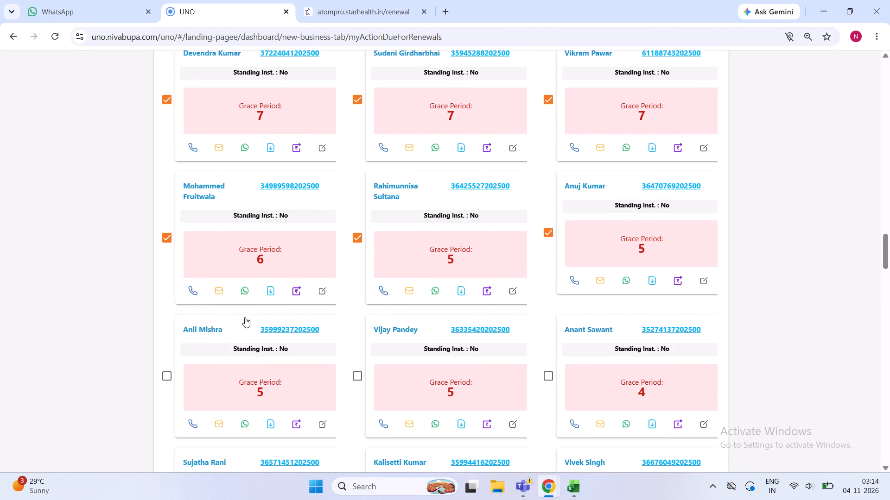
pyautogui.click(162, 385)
pyautogui.click(167, 375)
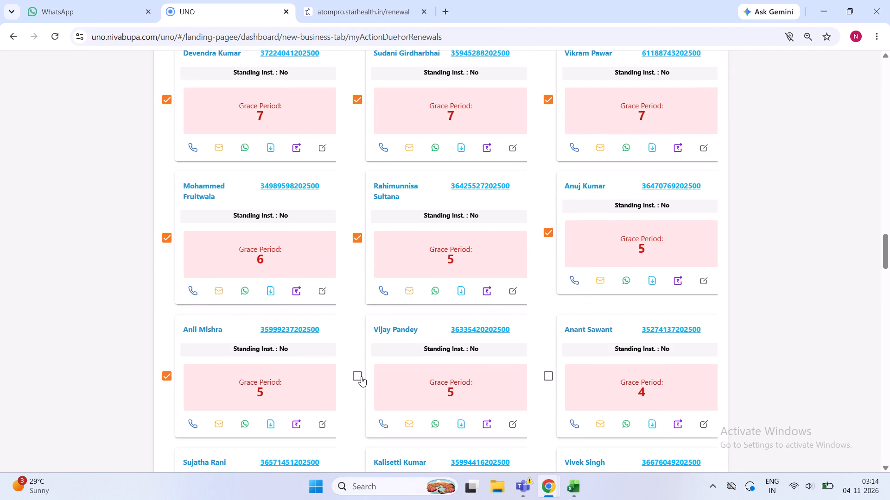
pyautogui.click(361, 376)
# Send the bulk SMS renewal reminder to the ten selected policies.
pyautogui.scroll(12, 514, 354)
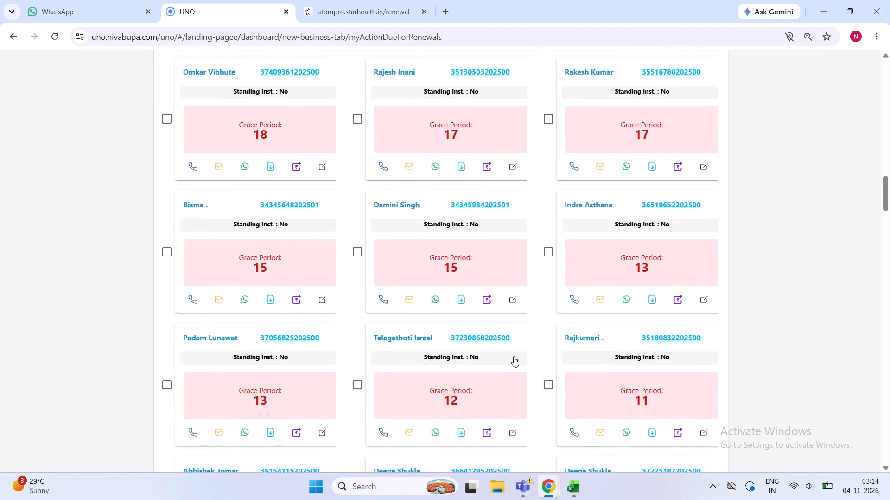
pyautogui.scroll(20, 514, 356)
pyautogui.scroll(5, 639, 260)
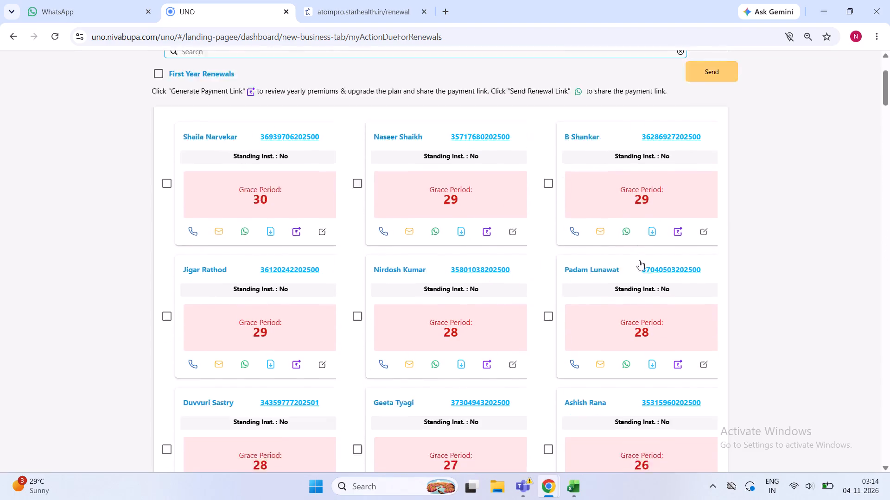
pyautogui.scroll(2, 639, 260)
pyautogui.click(716, 199)
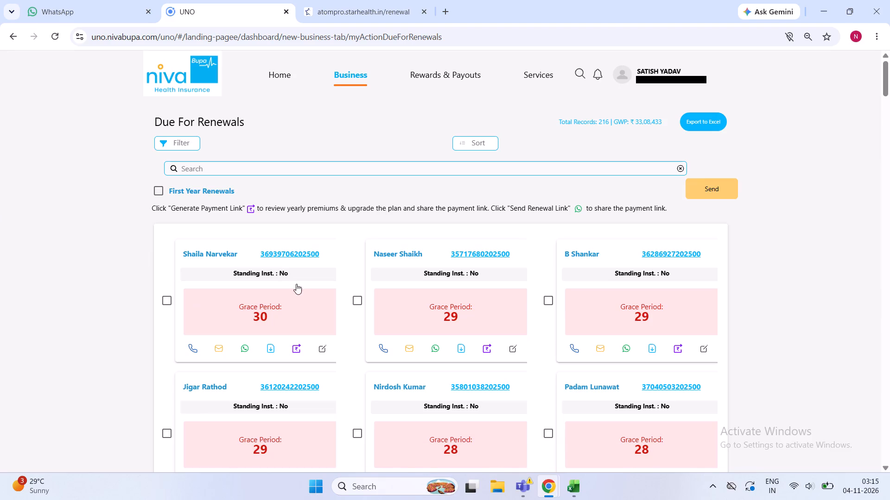
# Deselect the first five policies of the sent batch, with grace periods 9, 8, 7, 7 and 7.
pyautogui.scroll(-7, 535, 212)
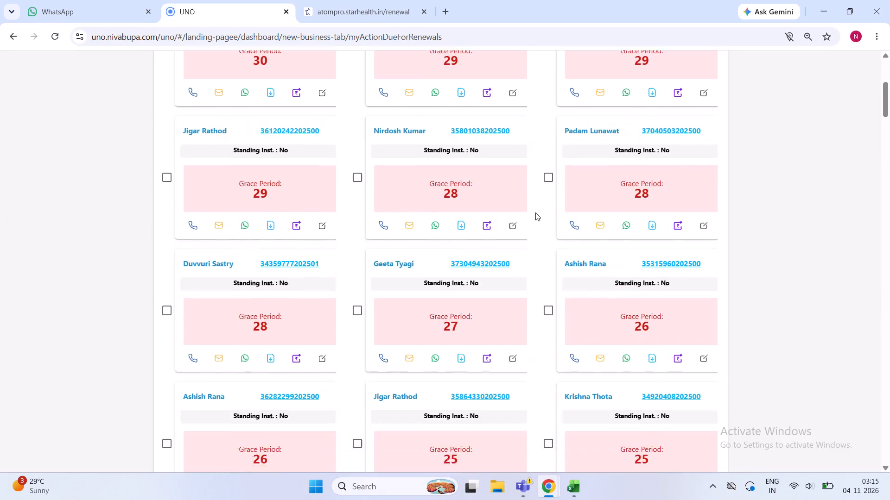
pyautogui.scroll(-15, 535, 212)
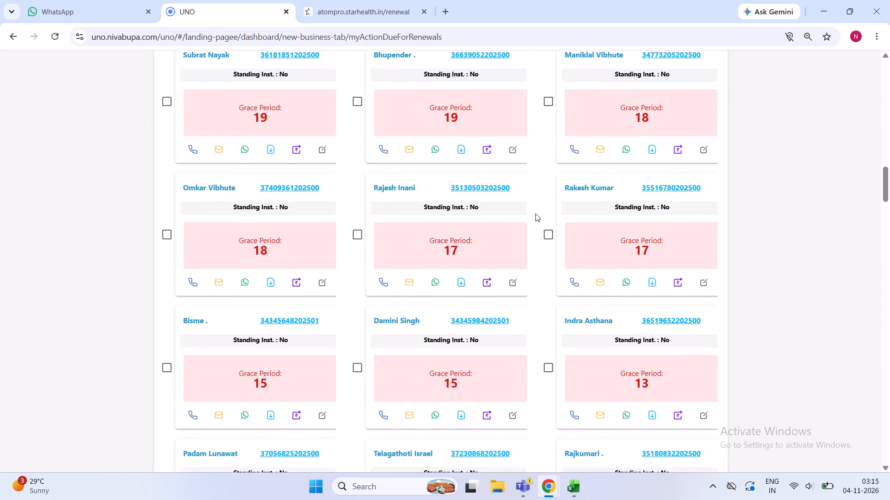
pyautogui.scroll(-11, 535, 213)
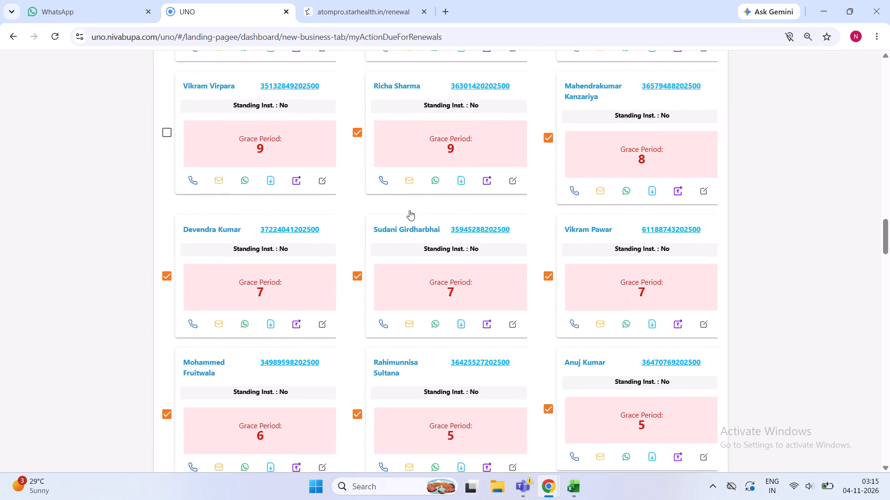
pyautogui.click(362, 129)
pyautogui.click(545, 133)
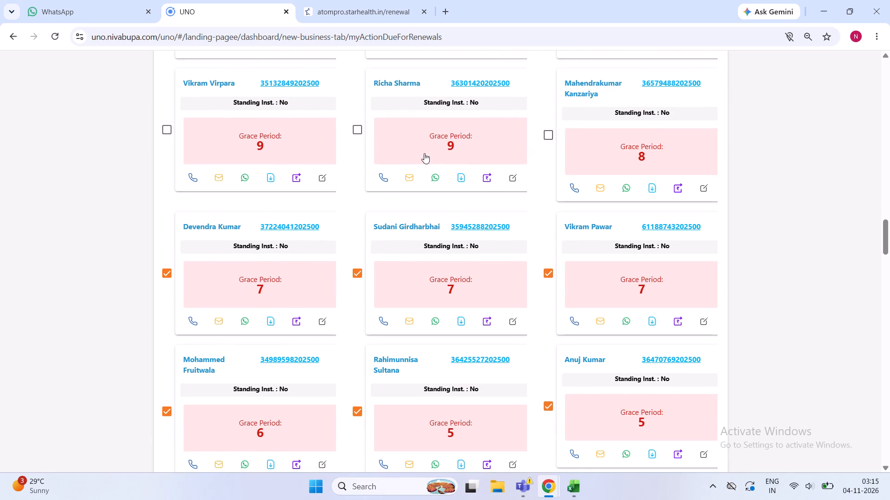
pyautogui.scroll(-3, 386, 134)
pyautogui.scroll(2, 333, 135)
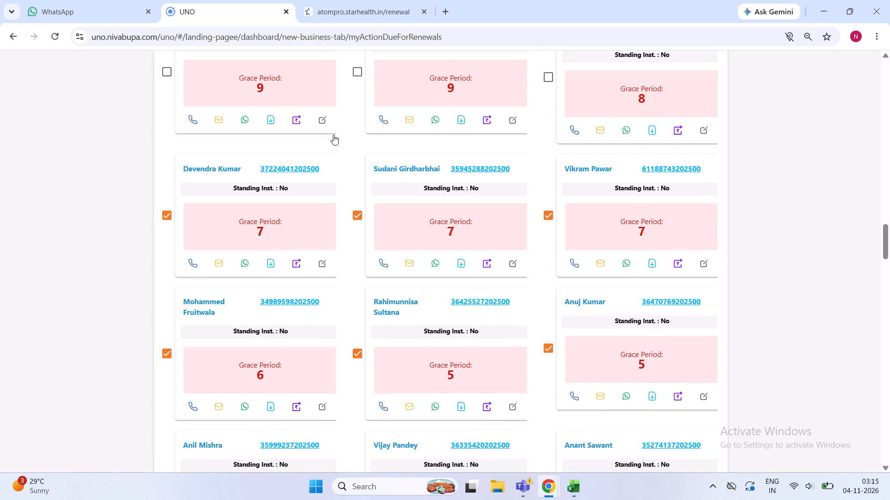
pyautogui.click(169, 217)
pyautogui.click(357, 216)
pyautogui.click(549, 217)
# Deselect the remaining five policies of the sent batch, with grace periods 6, 5, 5, 5 and 5.
pyautogui.scroll(-2, 404, 190)
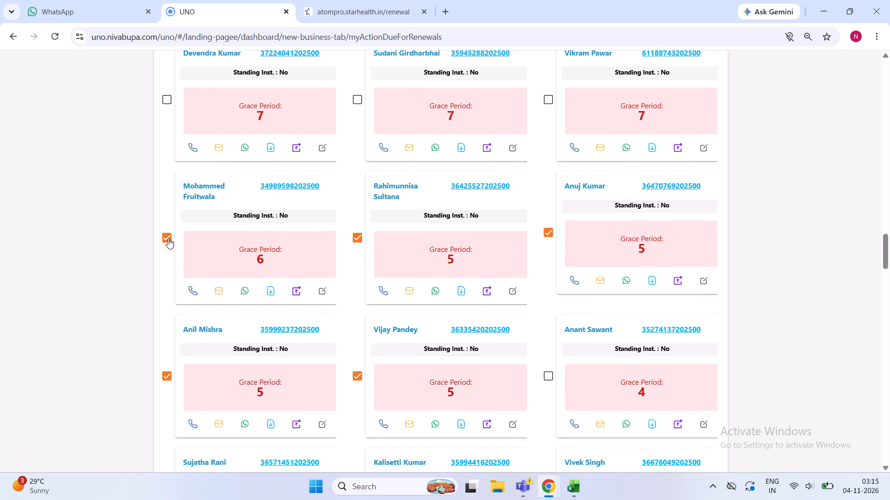
pyautogui.click(168, 238)
pyautogui.click(358, 234)
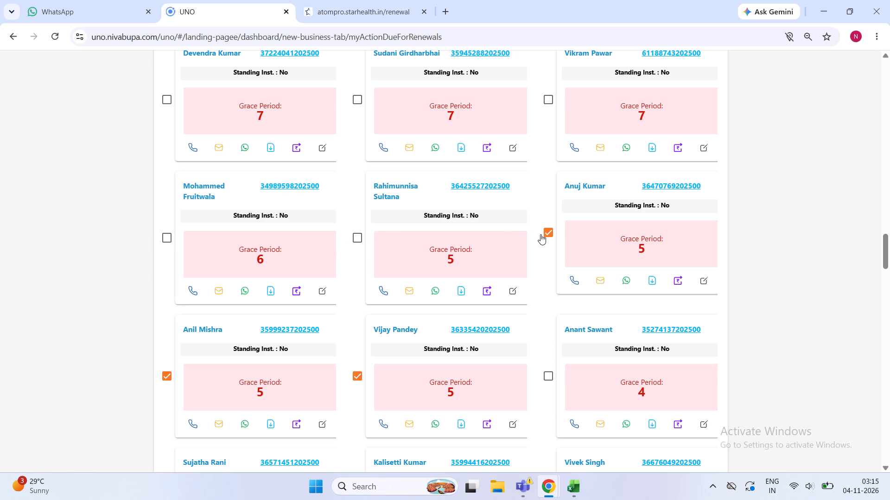
pyautogui.click(548, 229)
pyautogui.scroll(-3, 455, 182)
pyautogui.click(166, 206)
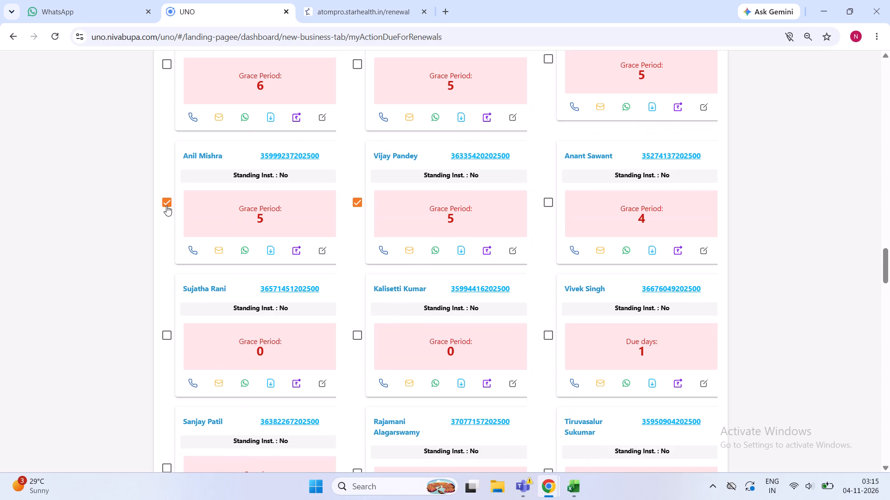
pyautogui.click(359, 202)
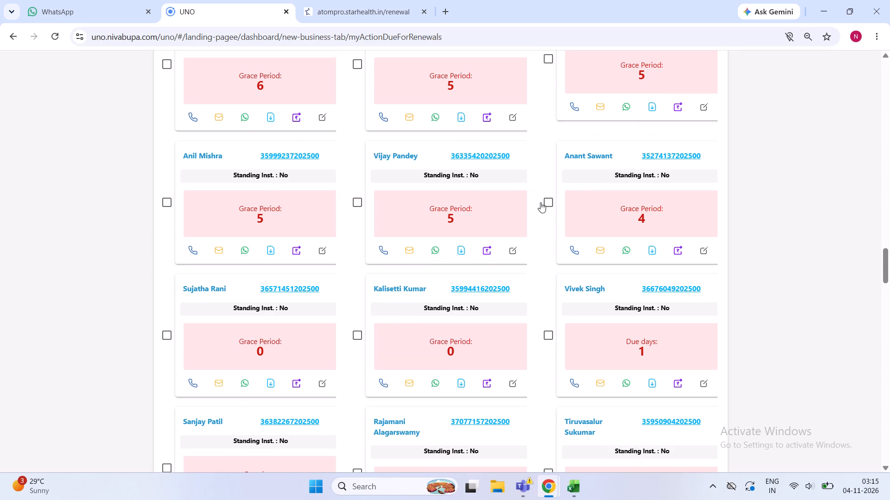
# Start a new batch by selecting the next four policies: grace periods 4, 0 and 0, and the one with 1 due day.
pyautogui.click(541, 201)
pyautogui.click(544, 203)
pyautogui.click(172, 336)
pyautogui.click(167, 334)
pyautogui.click(359, 336)
pyautogui.click(553, 330)
pyautogui.click(553, 334)
# Add the three policies with 2 due days to the bulk SMS reminder selection.
pyautogui.scroll(-3, 462, 309)
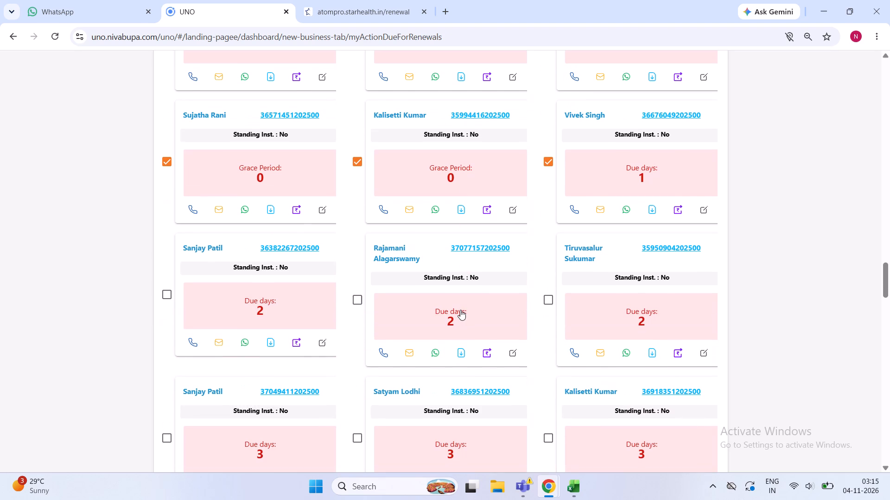
pyautogui.scroll(3, 353, 319)
pyautogui.scroll(-4, 353, 319)
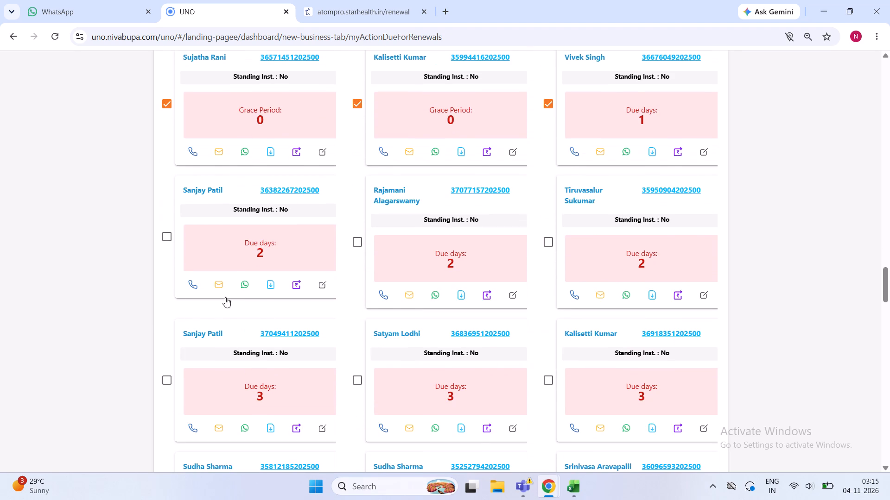
pyautogui.click(167, 240)
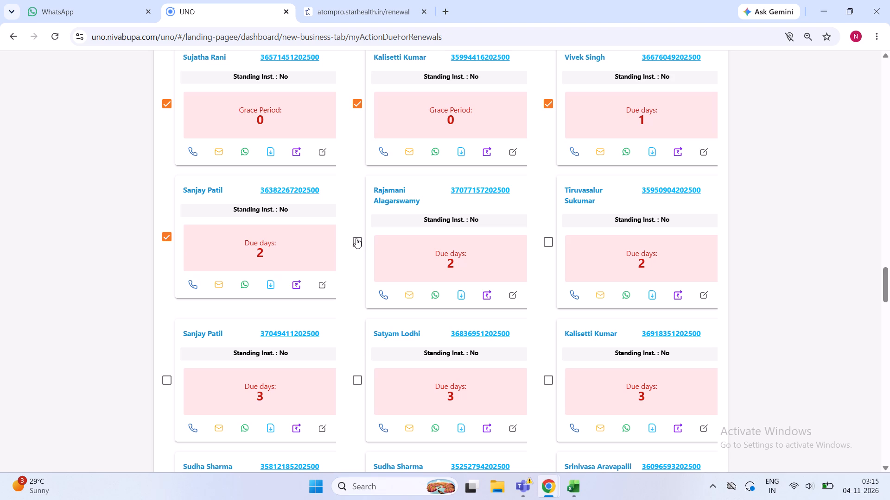
pyautogui.click(355, 239)
pyautogui.click(549, 241)
# Complete the batch of ten by adding the next three policies in the list, each with 3 due days.
pyautogui.scroll(4, 549, 241)
pyautogui.scroll(-4, 550, 241)
pyautogui.scroll(-2, 466, 264)
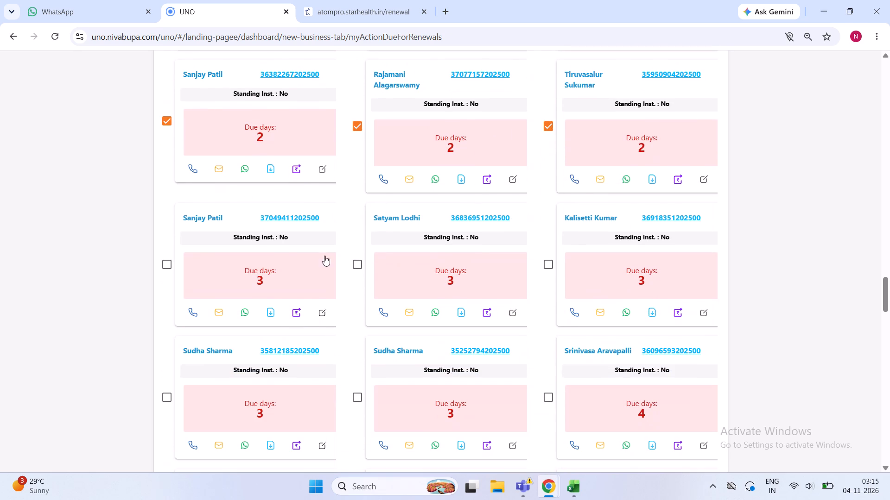
pyautogui.click(167, 268)
pyautogui.click(355, 266)
pyautogui.click(549, 264)
# Send the bulk SMS renewal reminder to the new batch of ten policies.
pyautogui.scroll(19, 644, 266)
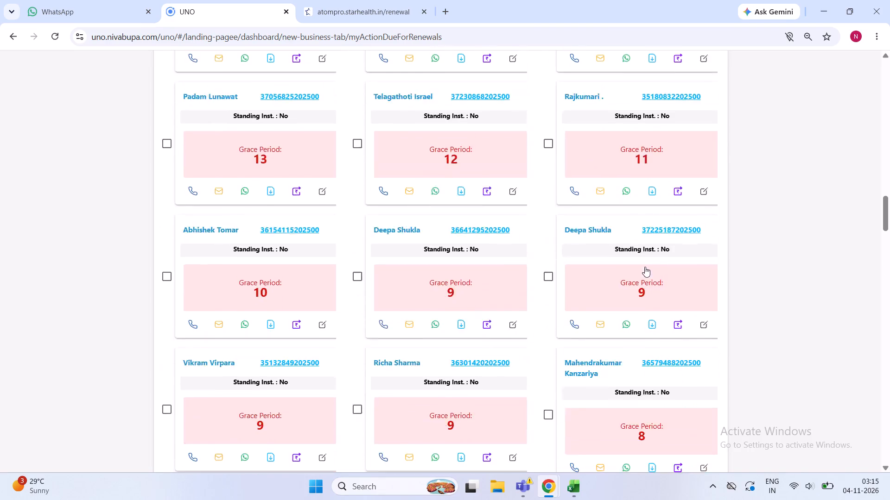
pyautogui.scroll(20, 645, 267)
pyautogui.scroll(9, 645, 267)
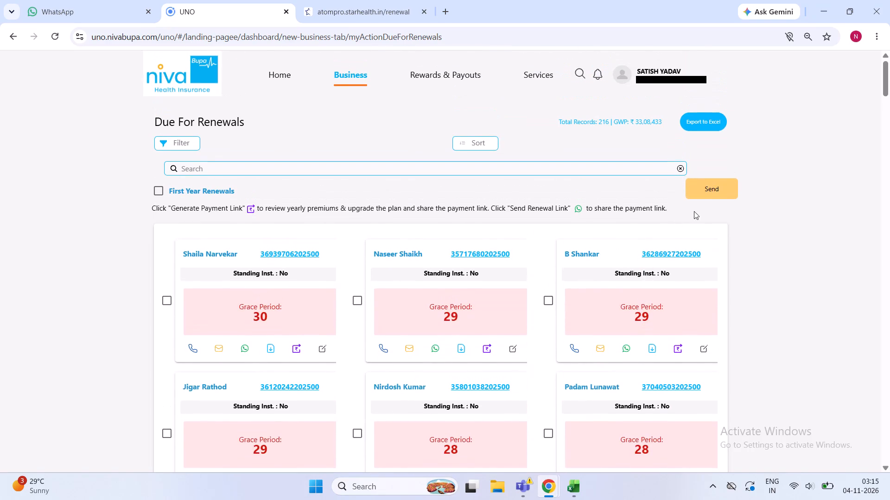
pyautogui.click(722, 184)
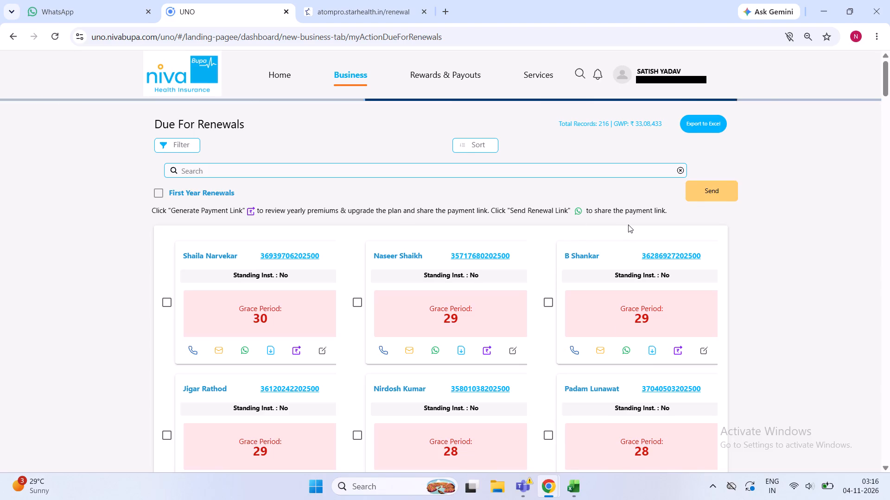
# Deselect the first policy of the batch just sent, the one with grace period 4.
pyautogui.scroll(-6, 536, 327)
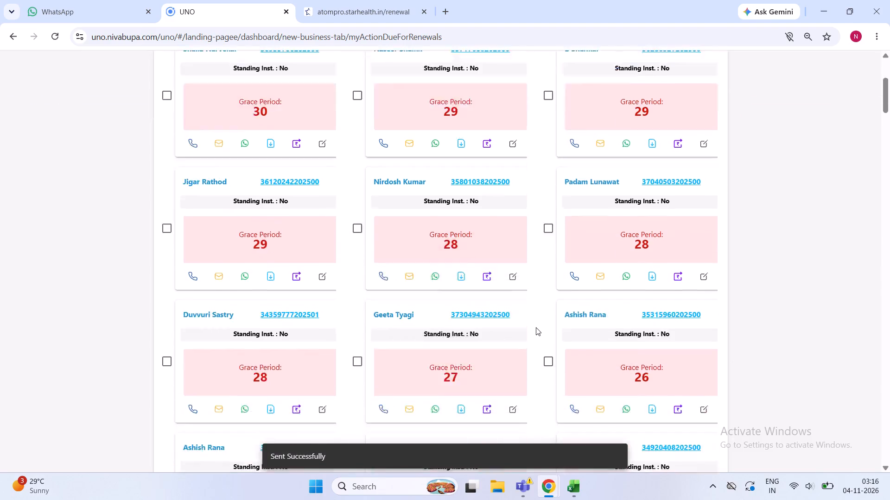
pyautogui.scroll(-16, 538, 325)
pyautogui.scroll(-8, 538, 325)
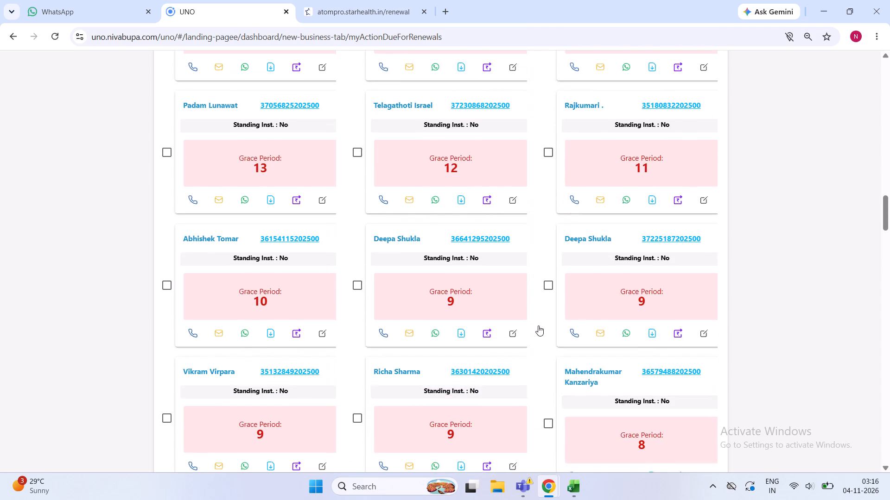
pyautogui.scroll(-14, 538, 325)
pyautogui.scroll(5, 518, 300)
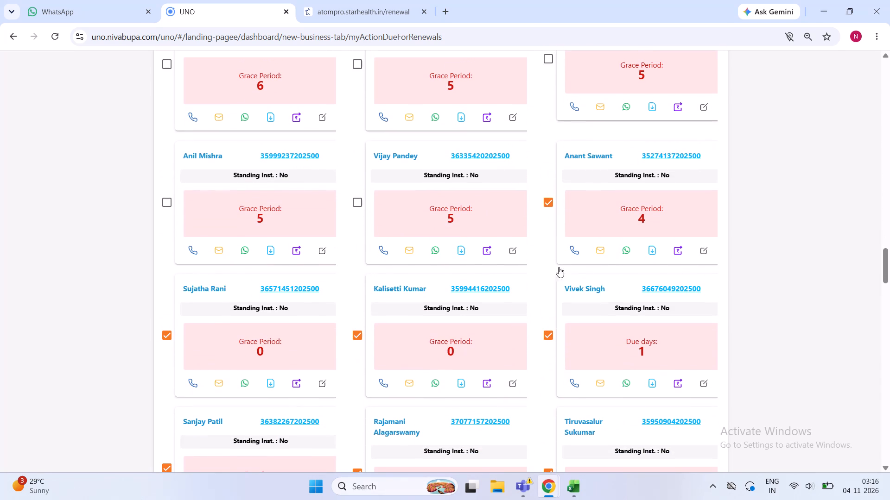
pyautogui.click(549, 203)
# Deselect the other nine sent policies: the two with grace period 0 and those with 1, 2 and 3 due days.
pyautogui.scroll(-2, 480, 212)
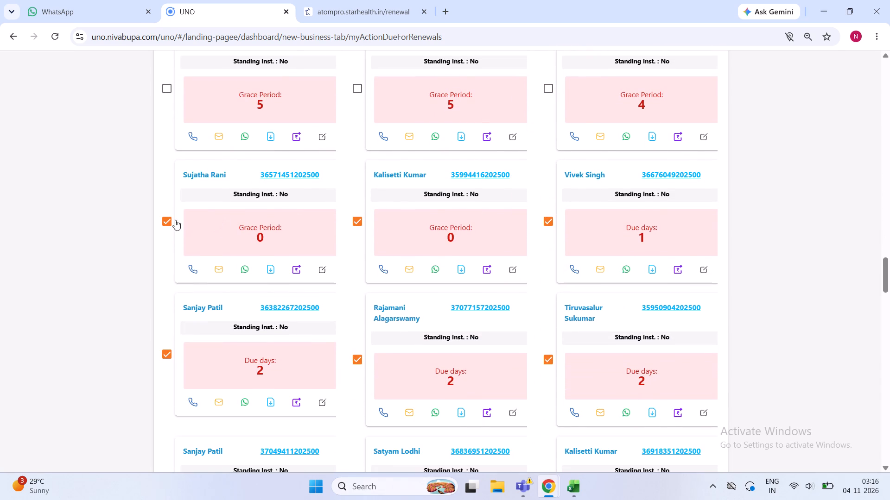
pyautogui.click(168, 220)
pyautogui.click(168, 347)
pyautogui.click(169, 350)
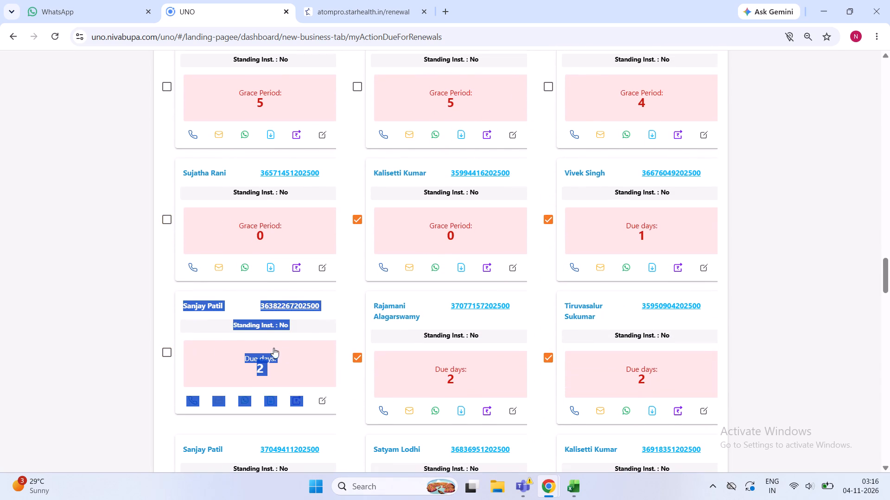
pyautogui.click(304, 345)
pyautogui.click(355, 220)
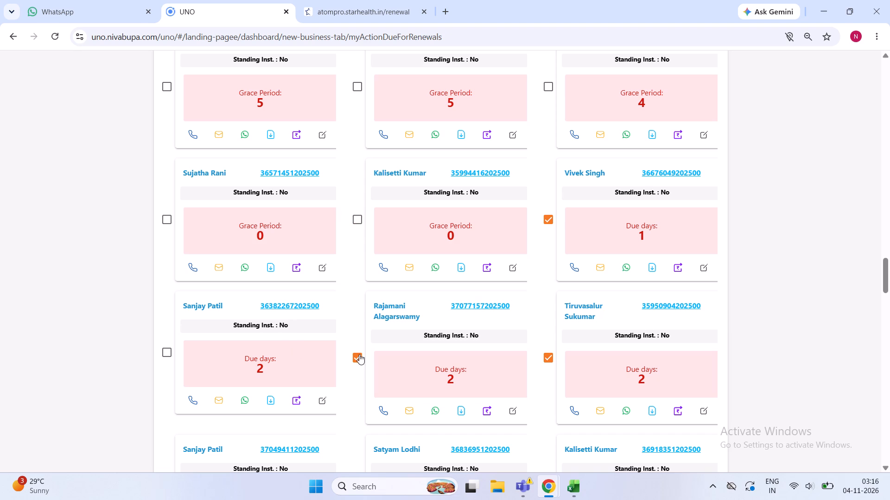
pyautogui.click(358, 359)
pyautogui.click(543, 222)
pyautogui.click(547, 356)
pyautogui.scroll(-6, 369, 243)
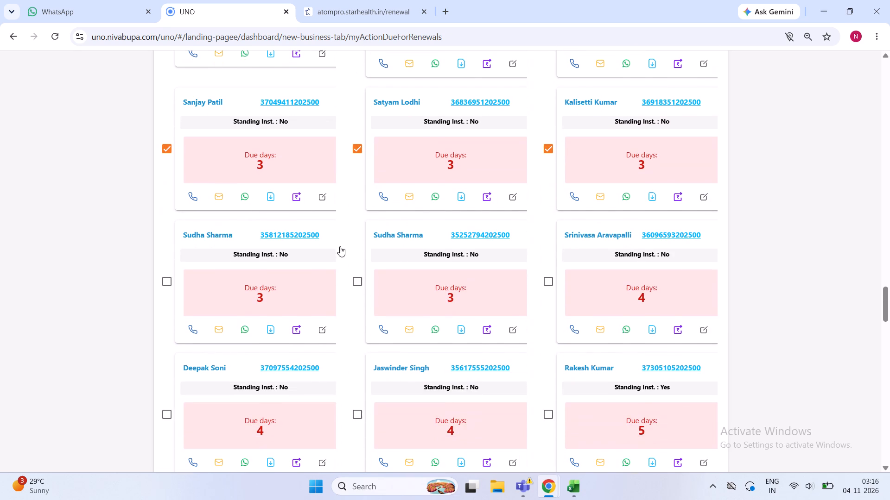
pyautogui.click(165, 150)
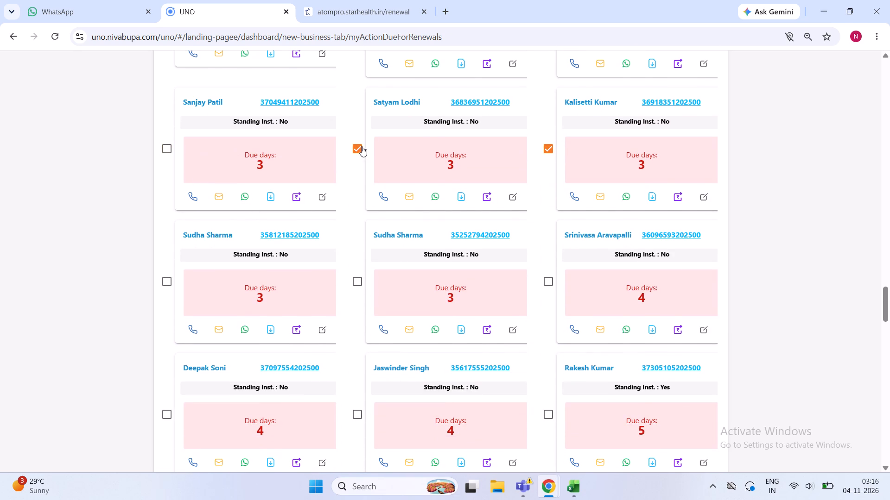
pyautogui.click(361, 146)
pyautogui.click(545, 150)
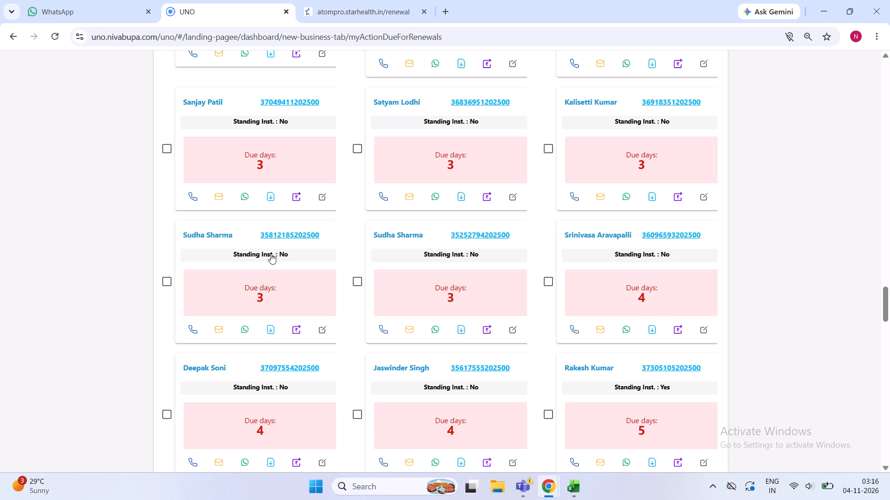
# Start the next batch by selecting the first unsent policy with 3 due days.
pyautogui.click(168, 280)
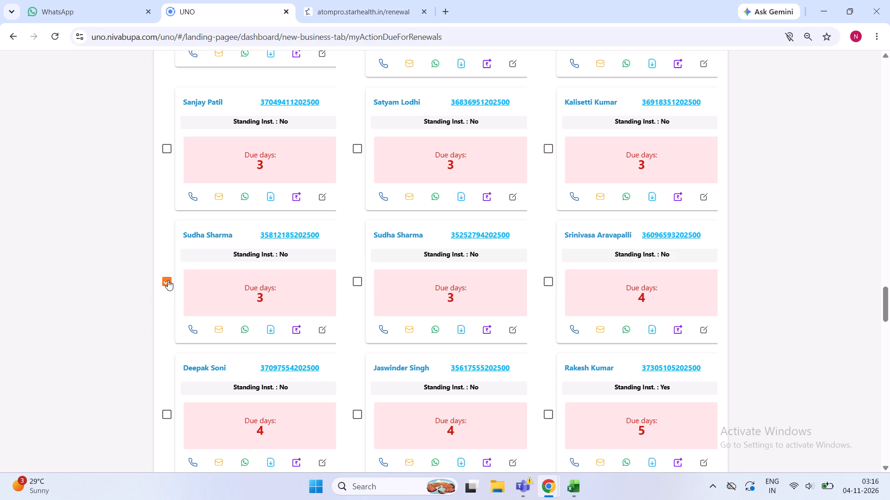
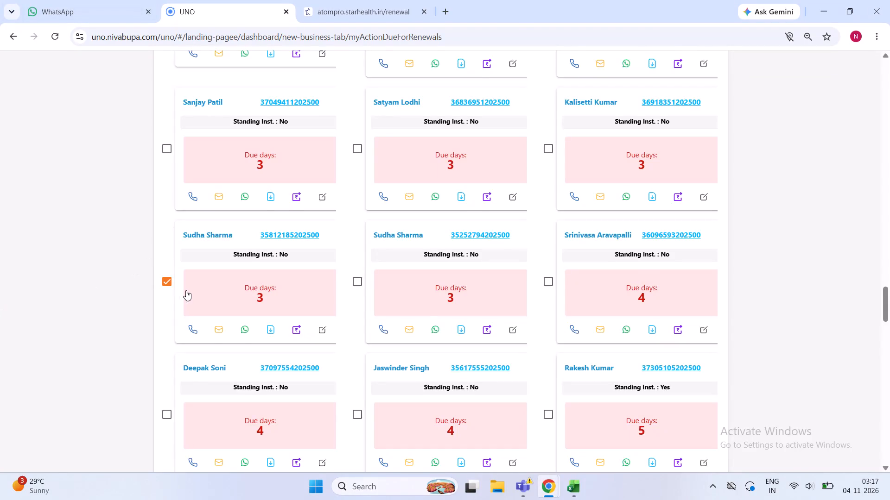
pyautogui.scroll(-2, 186, 290)
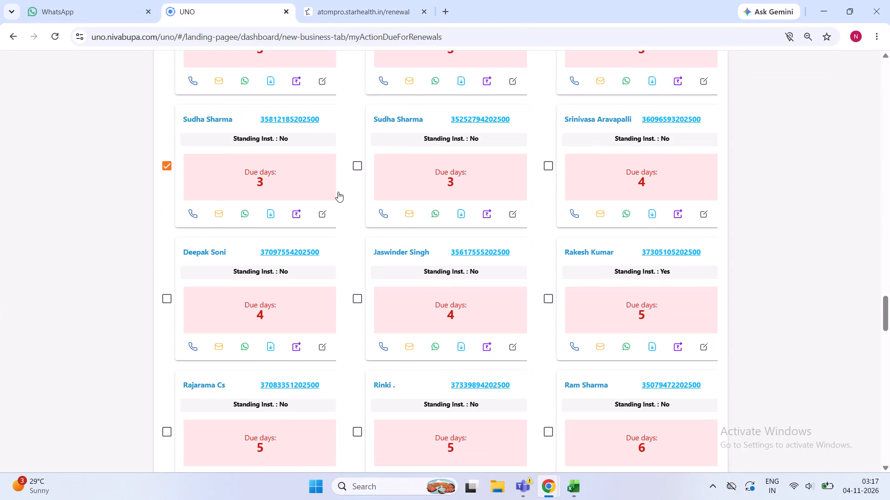
pyautogui.click(358, 162)
pyautogui.click(547, 161)
pyautogui.scroll(-2, 395, 138)
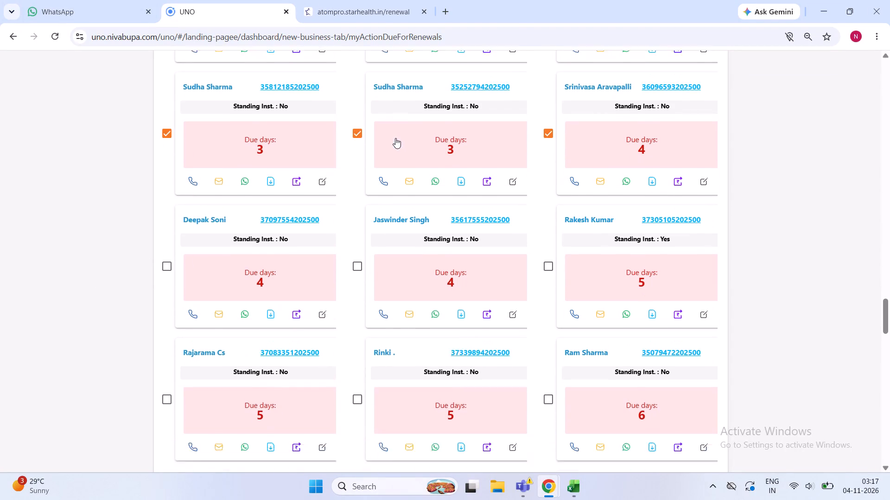
pyautogui.click(164, 186)
pyautogui.click(352, 185)
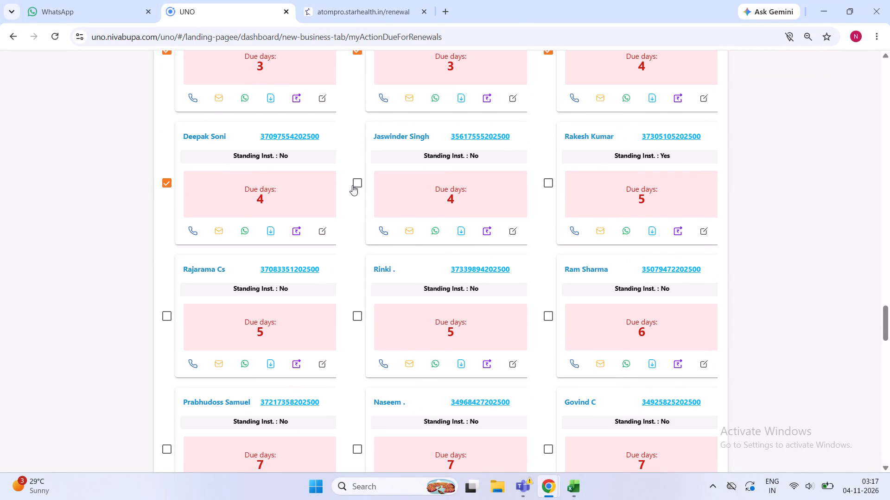
pyautogui.click(547, 188)
pyautogui.click(551, 182)
pyautogui.click(362, 186)
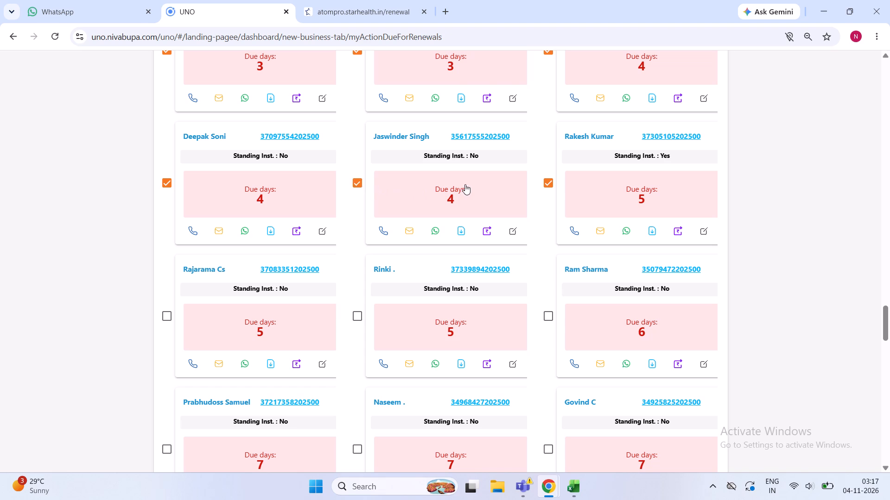
# Complete the batch of ten by selecting the remaining two policies with 5 due days, the one with 6 and the first with 7.
pyautogui.scroll(3, 465, 184)
pyautogui.scroll(-2, 460, 194)
pyautogui.scroll(-1, 280, 235)
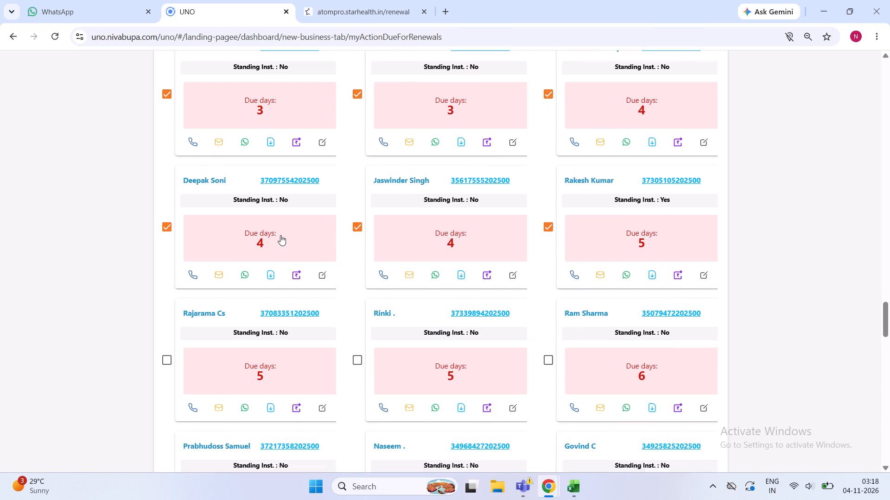
pyautogui.click(172, 315)
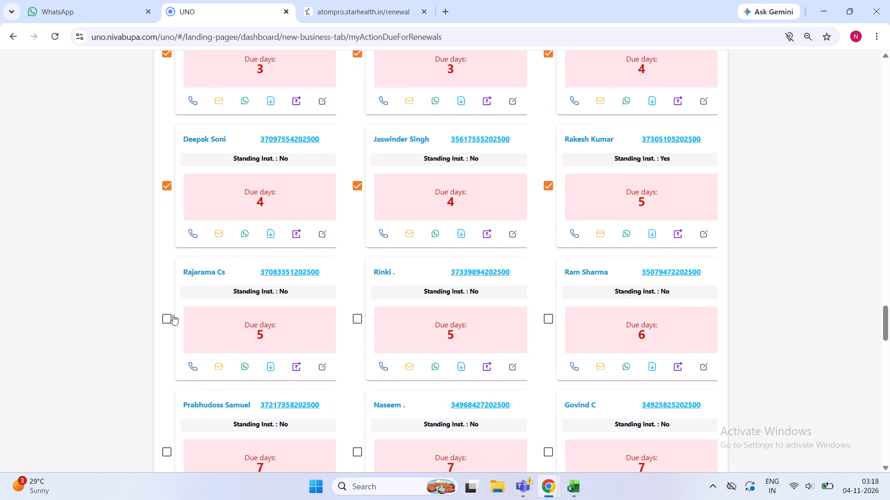
pyautogui.click(172, 316)
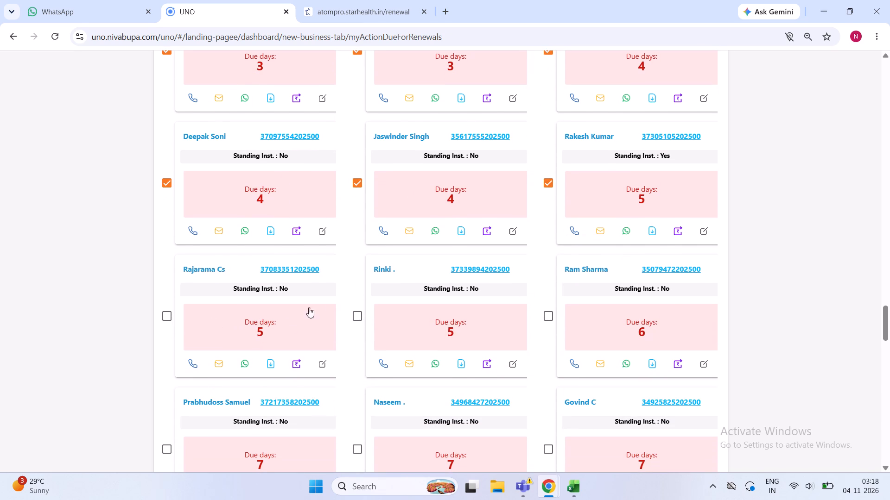
pyautogui.click(319, 306)
pyautogui.scroll(-2, 356, 292)
pyautogui.click(166, 201)
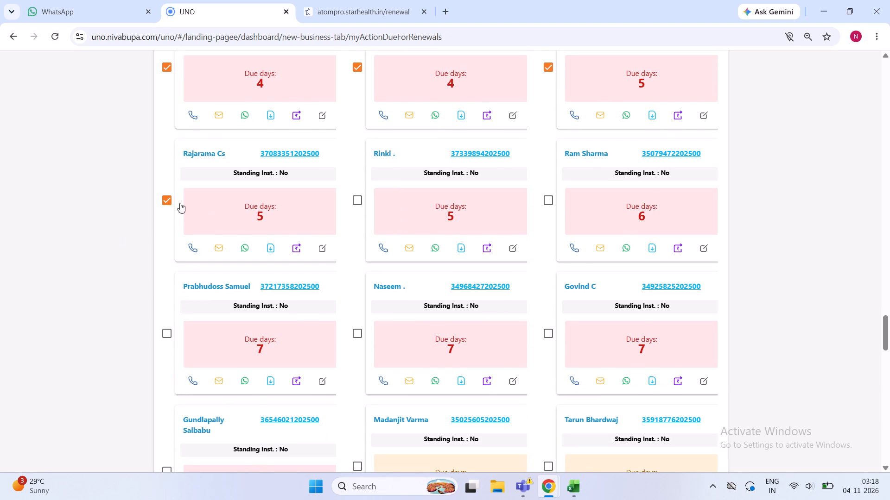
pyautogui.click(355, 198)
pyautogui.click(544, 196)
pyautogui.scroll(-1, 355, 211)
pyautogui.click(165, 270)
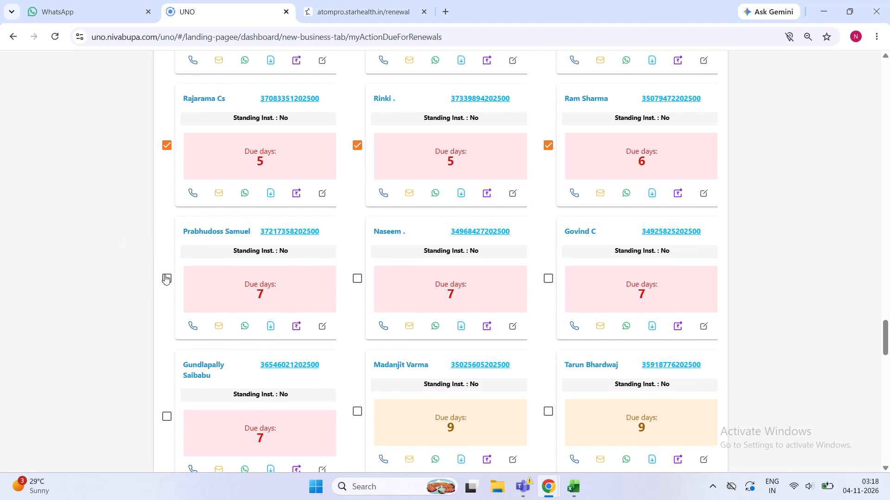
pyautogui.click(164, 275)
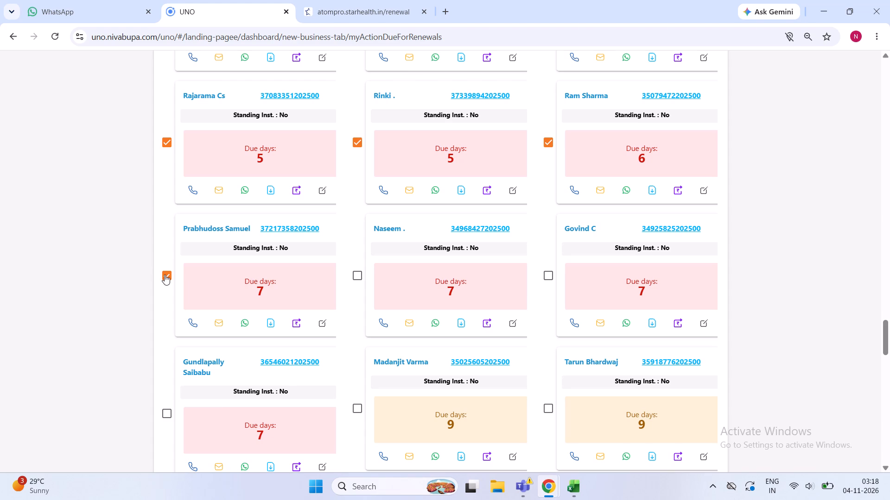
# Send the bulk renewal reminder to the selected batch of ten policies.
pyautogui.scroll(20, 359, 280)
pyautogui.scroll(9, 359, 280)
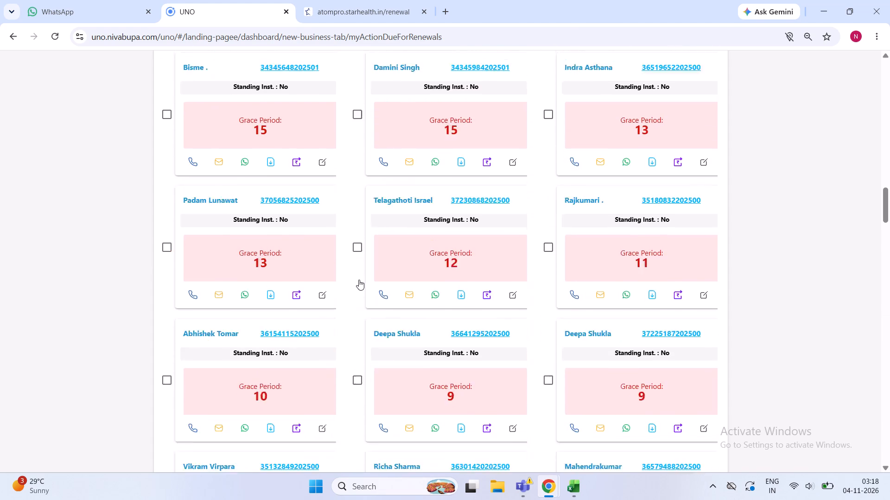
pyautogui.scroll(11, 359, 280)
pyautogui.scroll(12, 359, 280)
pyautogui.scroll(11, 359, 280)
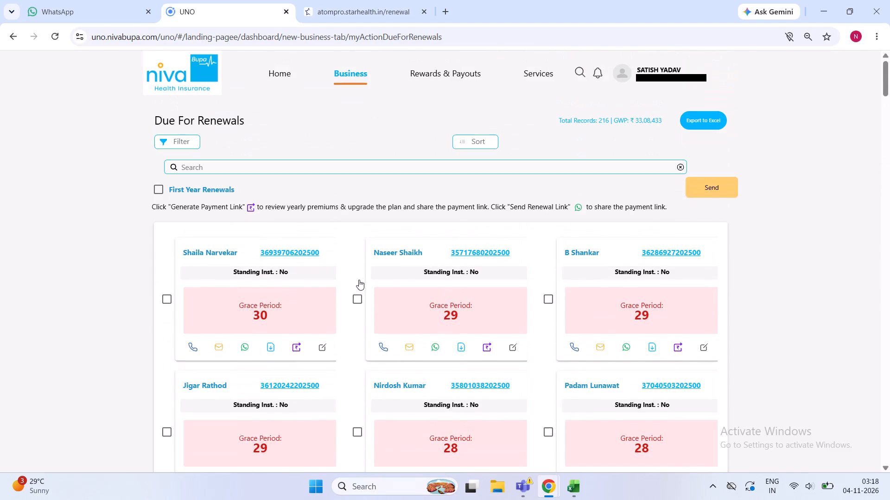
pyautogui.scroll(5, 359, 280)
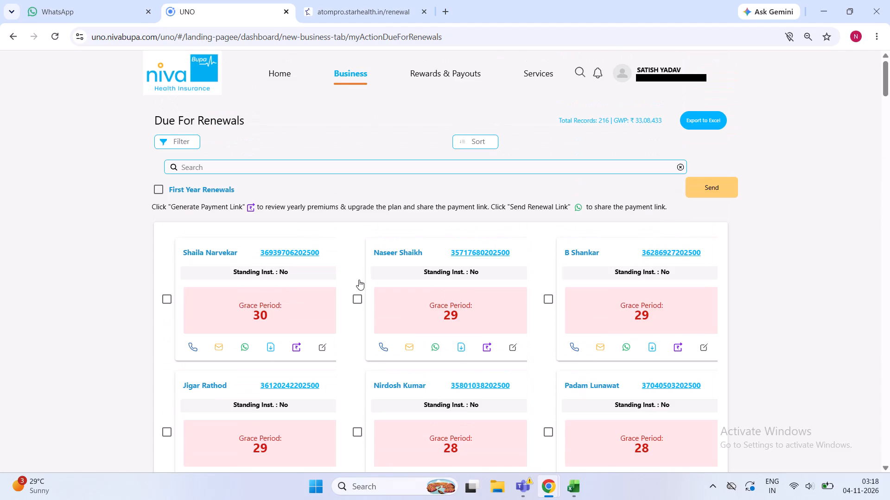
pyautogui.click(690, 192)
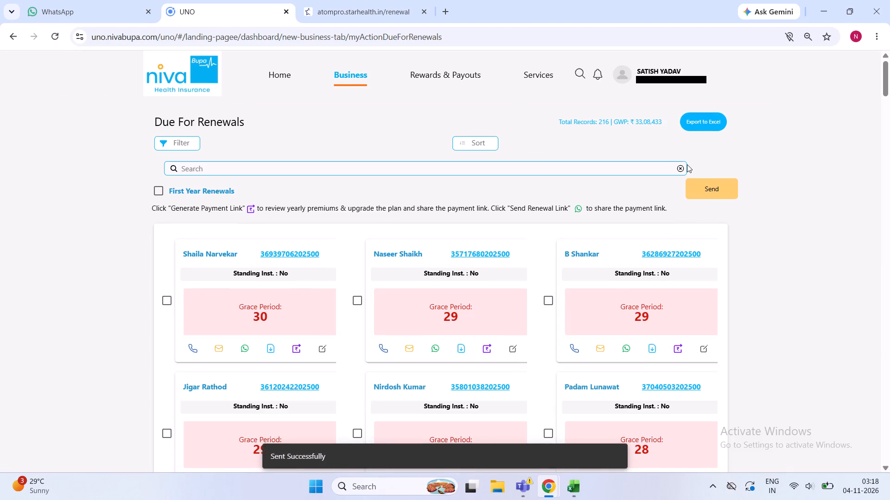
# Deselect the first three policies of the batch just sent: the two with 3 due days and the first with 4.
pyautogui.scroll(-2, 674, 159)
pyautogui.scroll(-7, 499, 167)
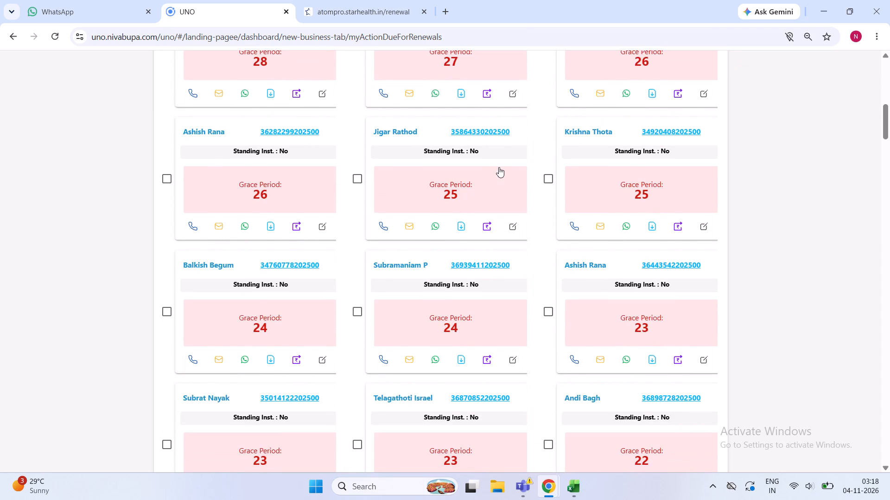
pyautogui.scroll(-10, 499, 167)
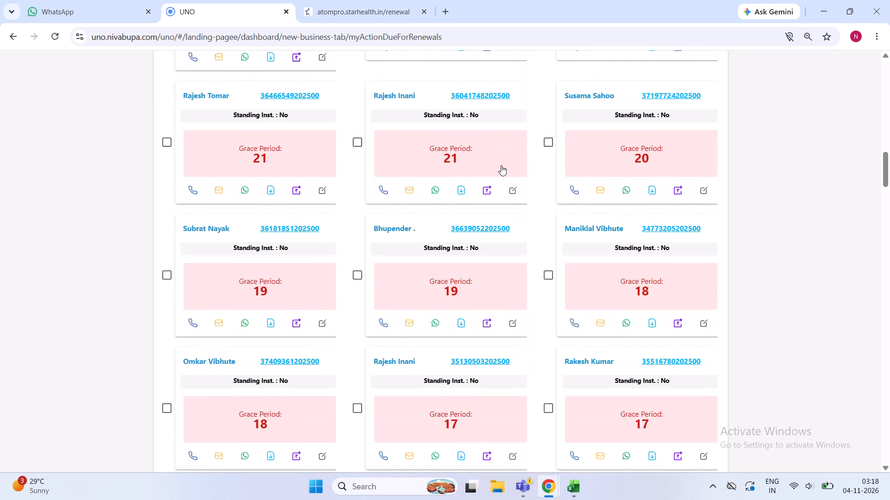
pyautogui.scroll(-14, 501, 165)
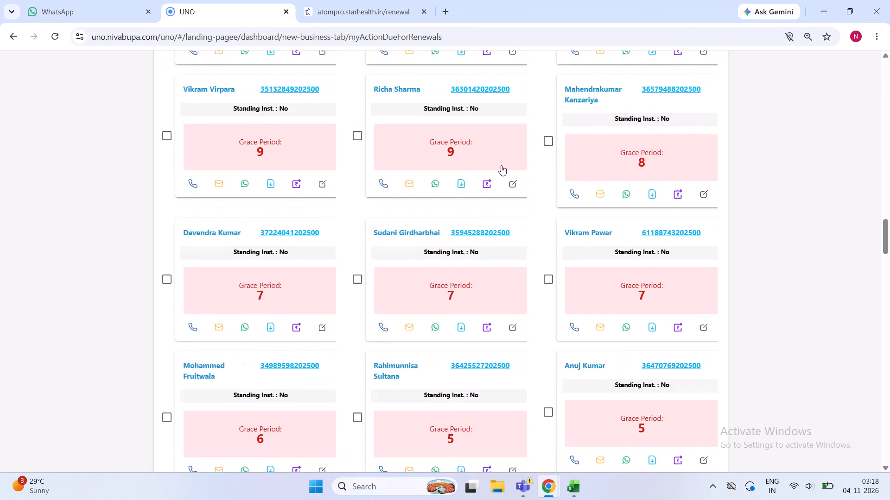
pyautogui.scroll(-14, 500, 166)
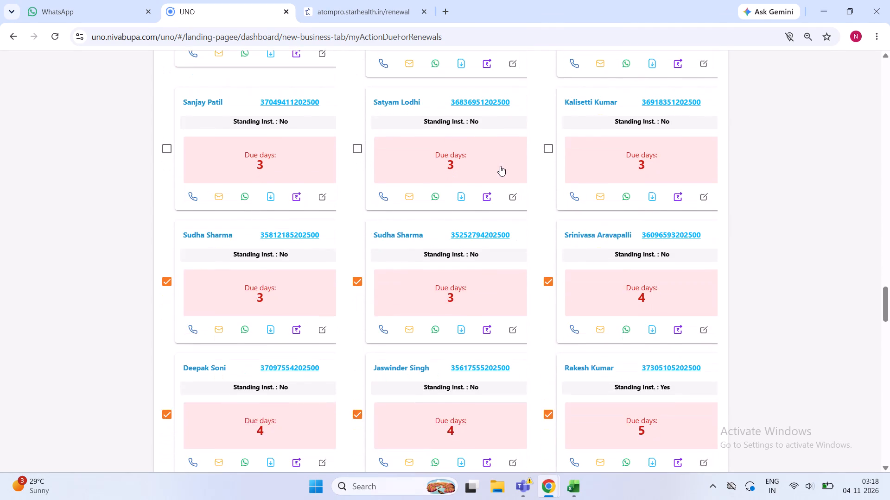
pyautogui.scroll(-3, 500, 166)
pyautogui.click(167, 112)
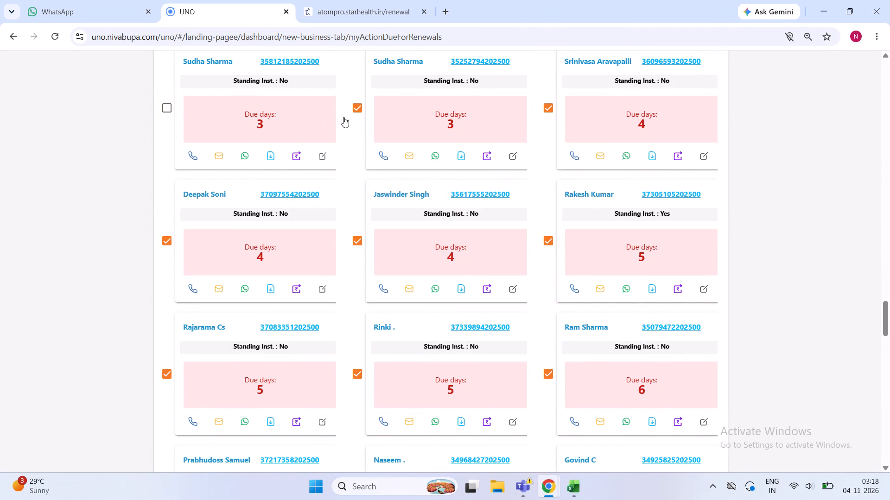
pyautogui.click(363, 105)
pyautogui.click(360, 106)
pyautogui.click(546, 106)
# Deselect the other seven sent policies: the remaining two with 4 due days, three with 5, one with 6 and the first with 7.
pyautogui.scroll(-2, 544, 108)
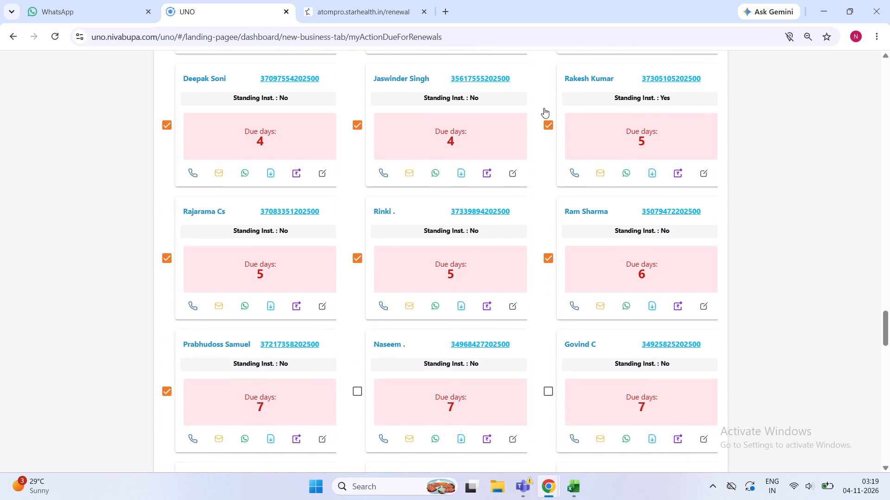
pyautogui.click(169, 124)
pyautogui.click(360, 122)
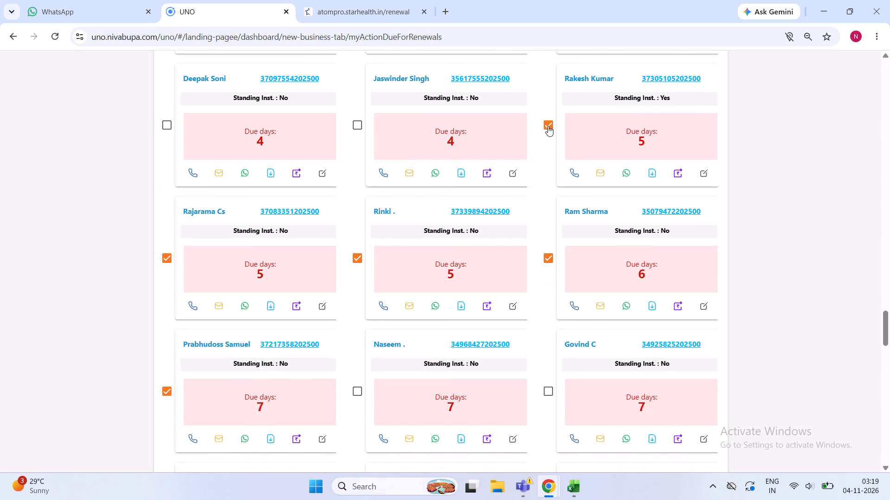
pyautogui.click(548, 126)
pyautogui.scroll(-3, 547, 126)
pyautogui.click(164, 88)
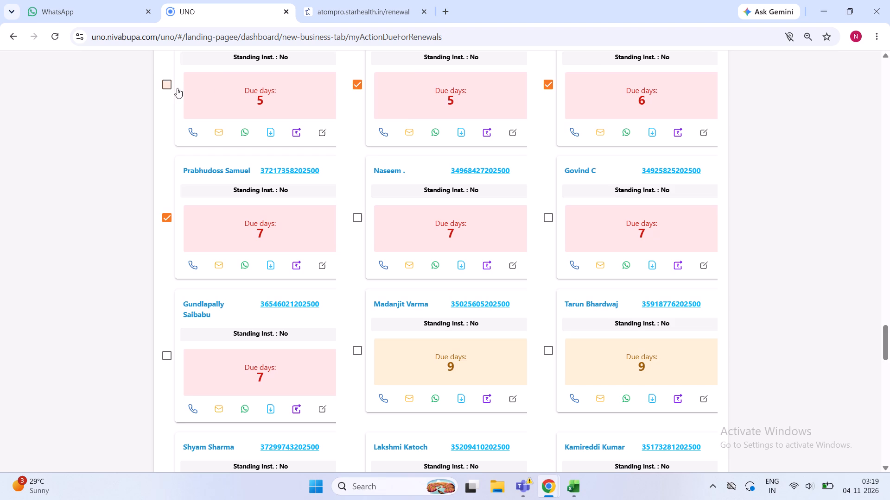
pyautogui.click(362, 87)
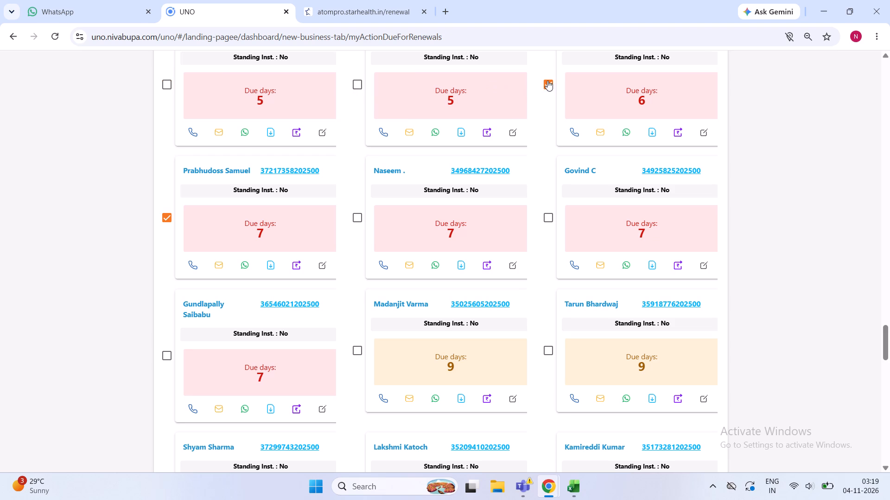
pyautogui.click(547, 81)
pyautogui.click(169, 219)
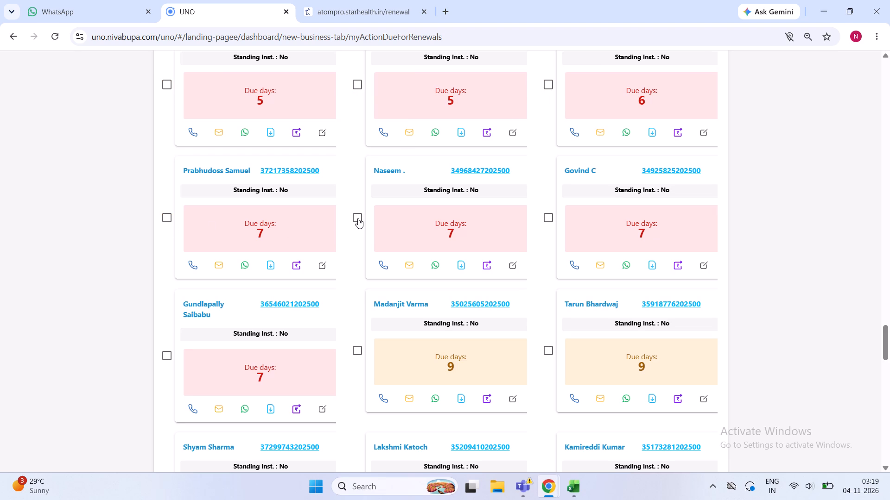
# Select the next ten unsent policies: three with 7 due days, three with 9, two with 10 and two with 13.
pyautogui.click(360, 218)
pyautogui.click(551, 216)
pyautogui.scroll(-2, 465, 233)
pyautogui.click(167, 242)
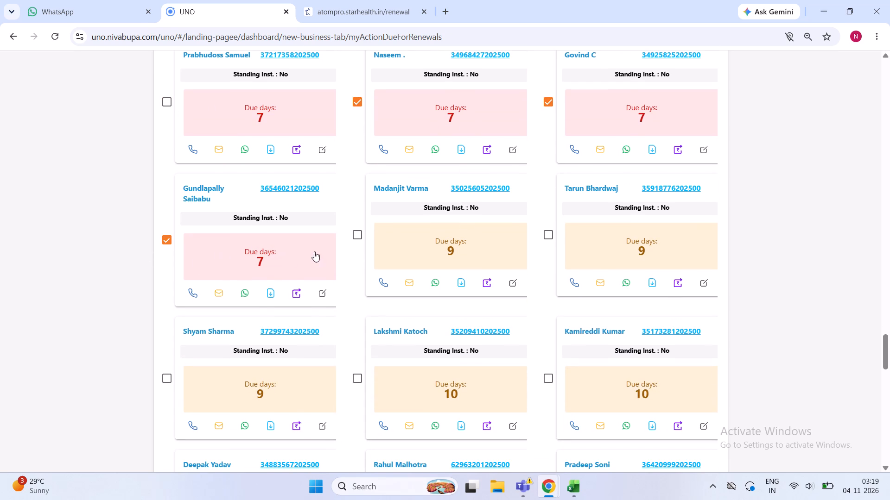
pyautogui.click(354, 235)
pyautogui.click(545, 234)
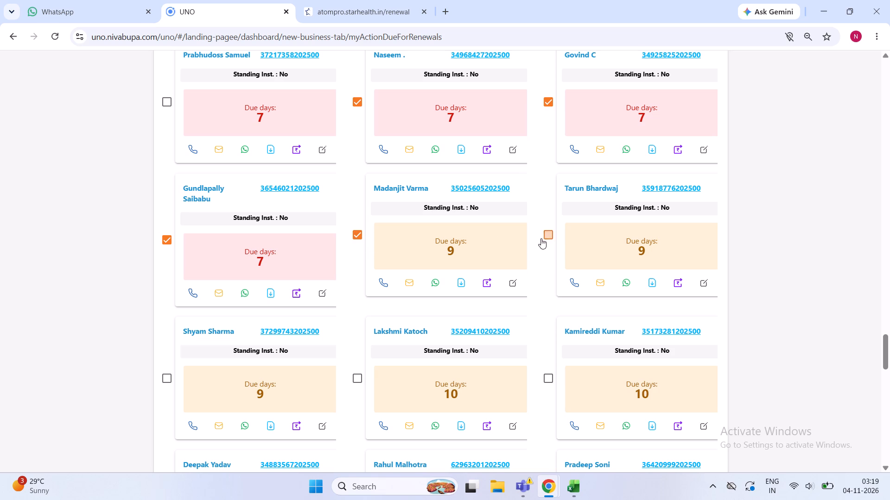
pyautogui.scroll(-2, 325, 267)
pyautogui.click(165, 262)
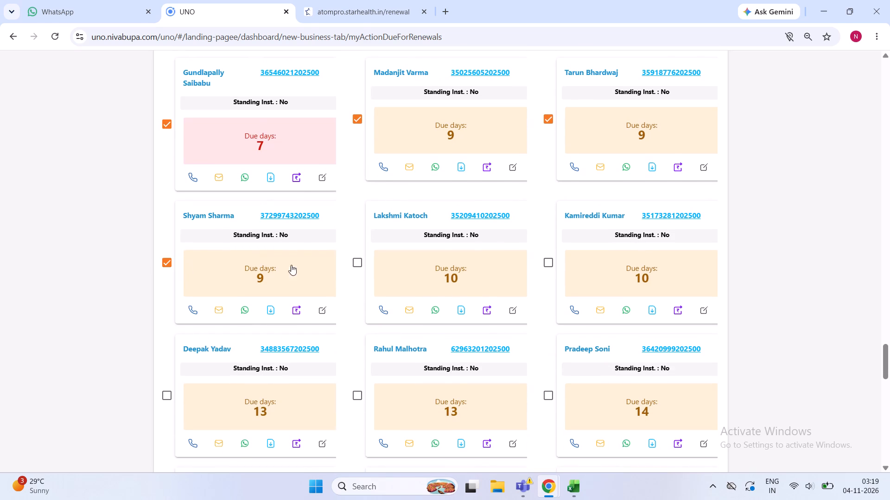
pyautogui.click(357, 262)
pyautogui.click(547, 266)
pyautogui.scroll(3, 547, 254)
pyautogui.scroll(-5, 547, 254)
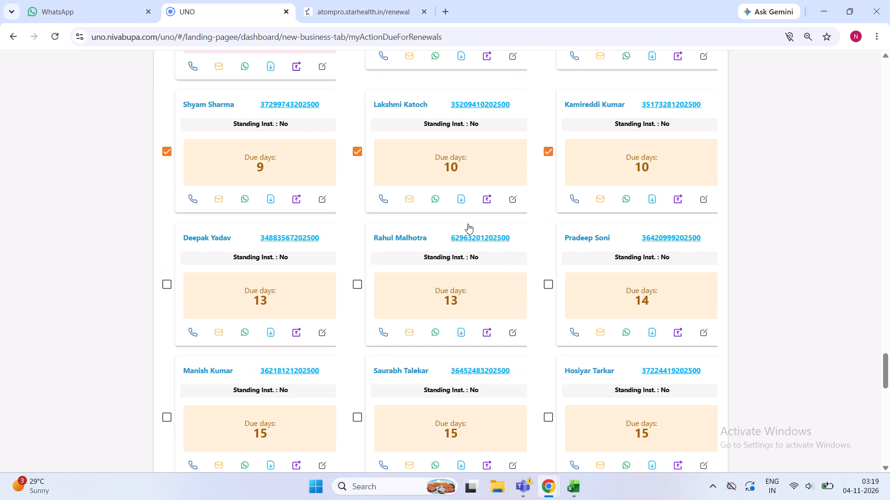
pyautogui.click(170, 280)
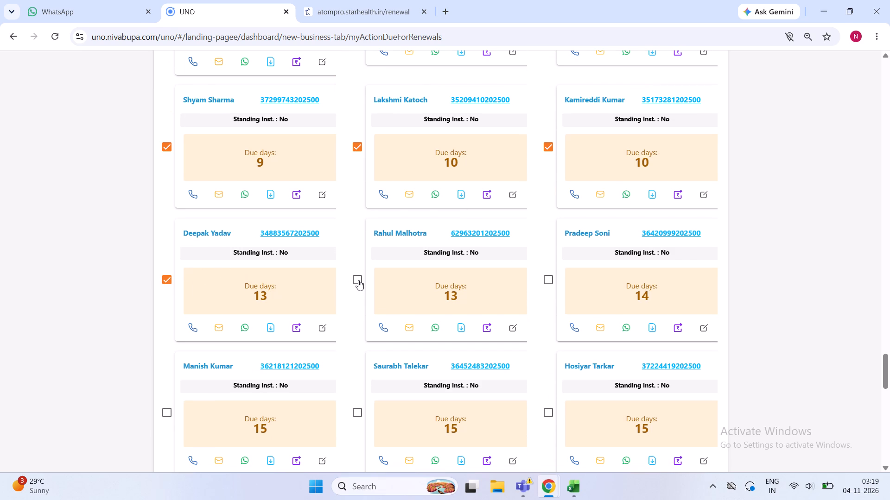
pyautogui.click(358, 280)
# Send the bulk renewal reminder to the new batch of ten policies.
pyautogui.scroll(20, 519, 284)
pyautogui.scroll(20, 519, 284)
pyautogui.scroll(8, 519, 284)
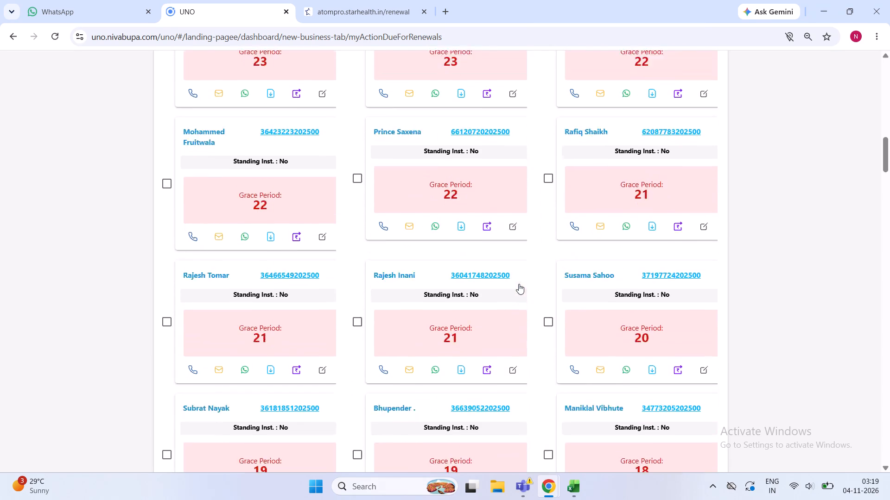
pyautogui.scroll(20, 519, 284)
pyautogui.click(700, 195)
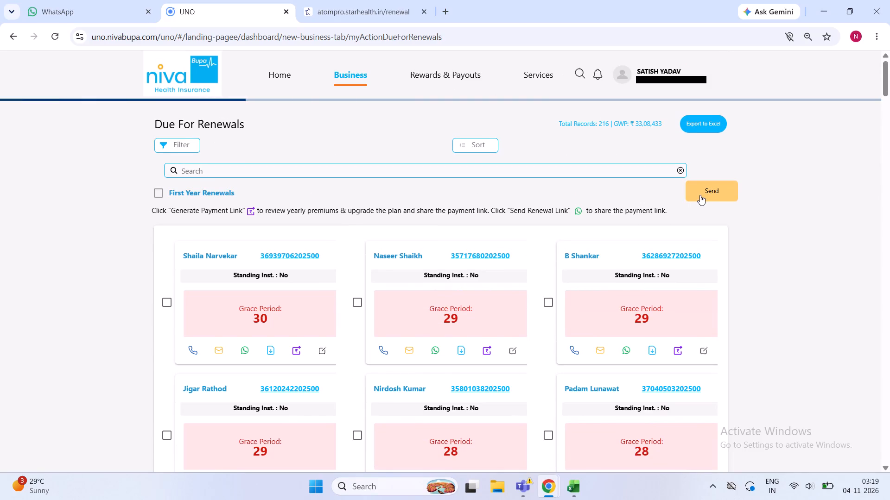
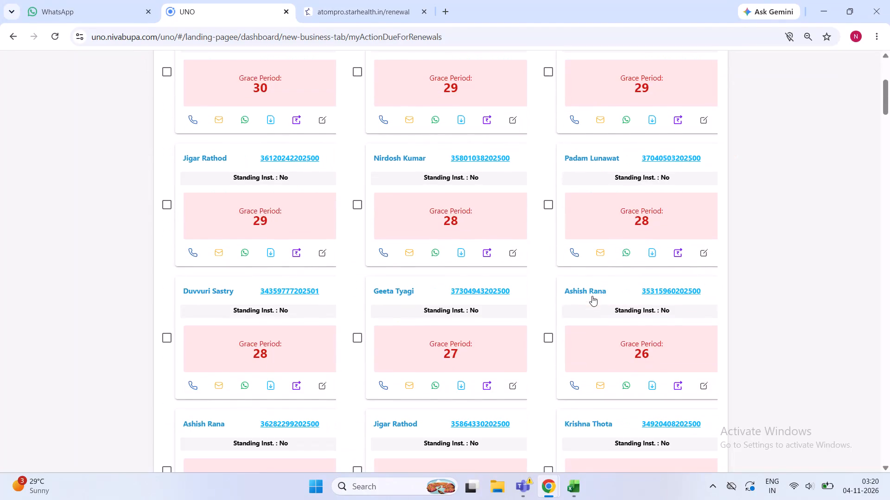
# Check the ten selected policies with 7 to 13 due days and send them the bulk renewal reminder.
pyautogui.scroll(-7, 569, 287)
pyautogui.scroll(-4, 521, 262)
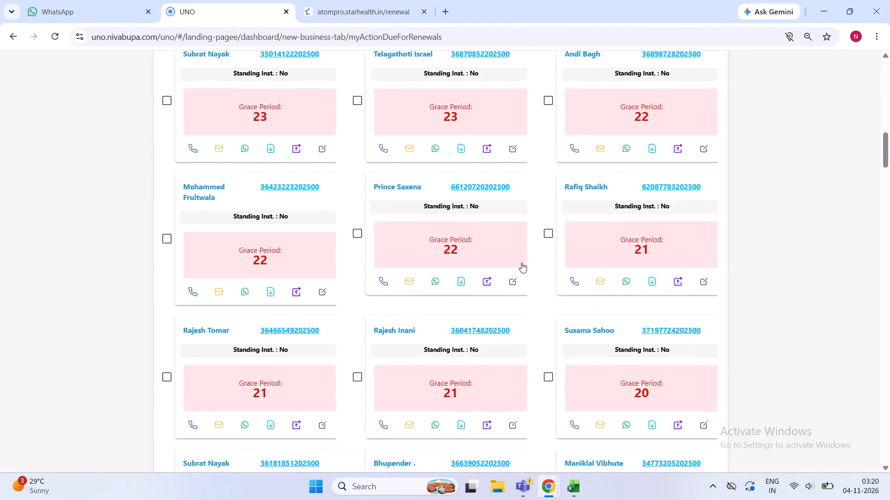
pyautogui.scroll(-2, 391, 251)
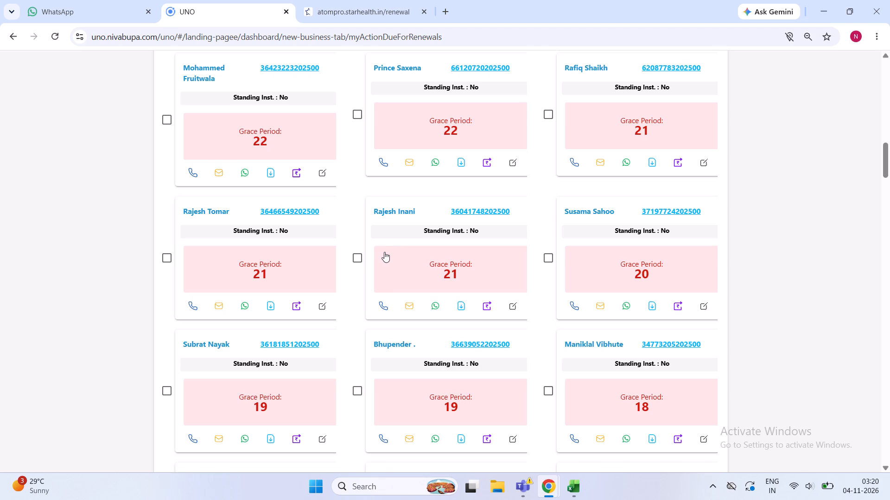
pyautogui.scroll(3, 247, 275)
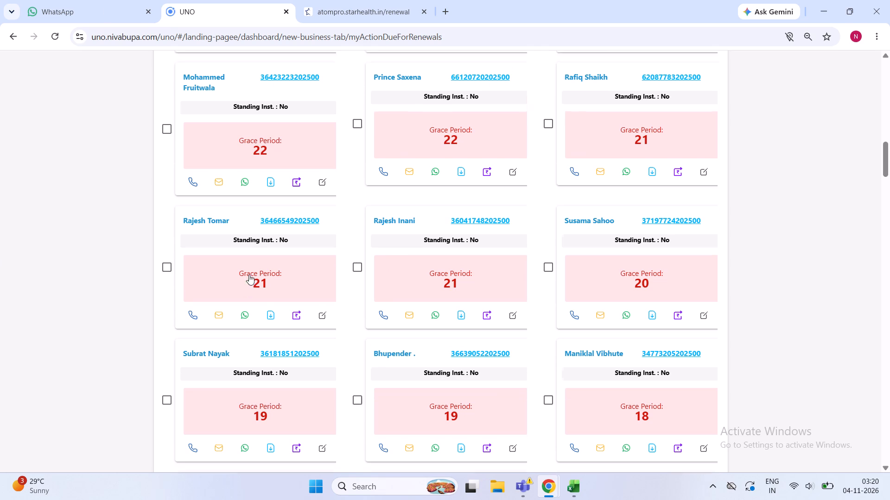
pyautogui.scroll(2, 249, 275)
pyautogui.scroll(-20, 293, 274)
pyautogui.scroll(-4, 293, 274)
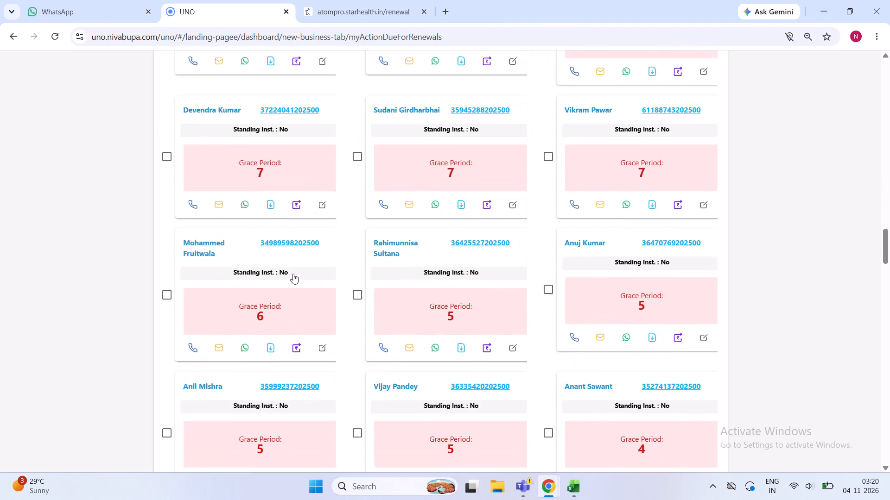
pyautogui.scroll(-14, 293, 274)
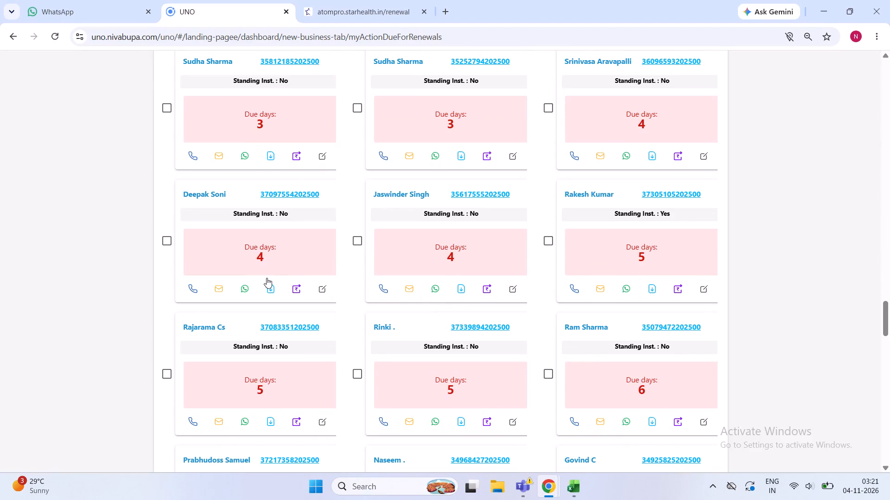
pyautogui.scroll(-10, 357, 205)
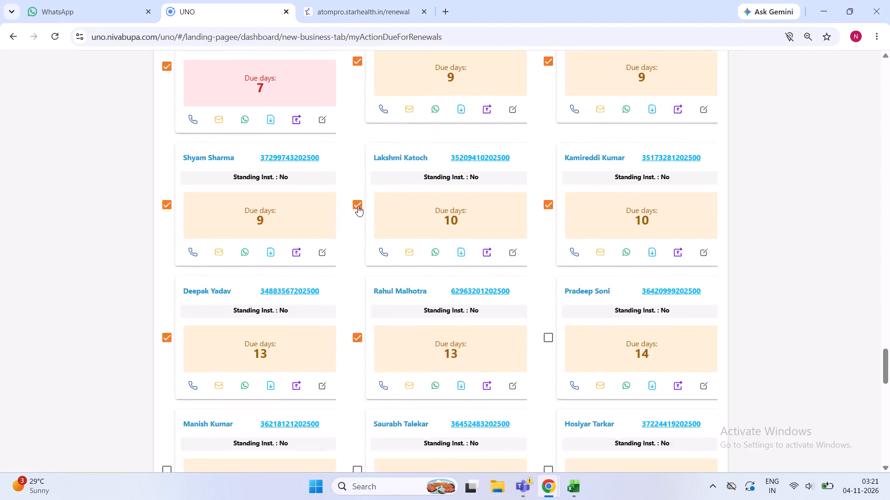
pyautogui.scroll(5, 358, 210)
pyautogui.scroll(20, 549, 198)
pyautogui.scroll(20, 549, 198)
pyautogui.scroll(3, 549, 198)
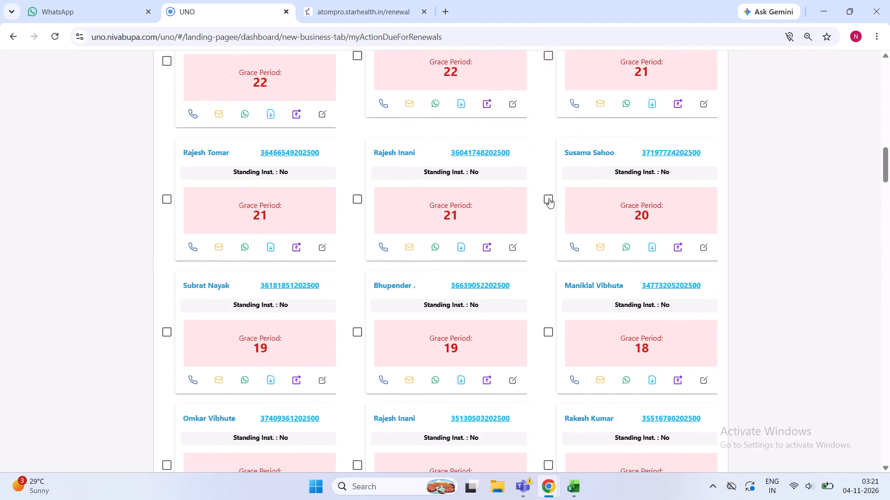
pyautogui.scroll(12, 549, 198)
pyautogui.click(700, 182)
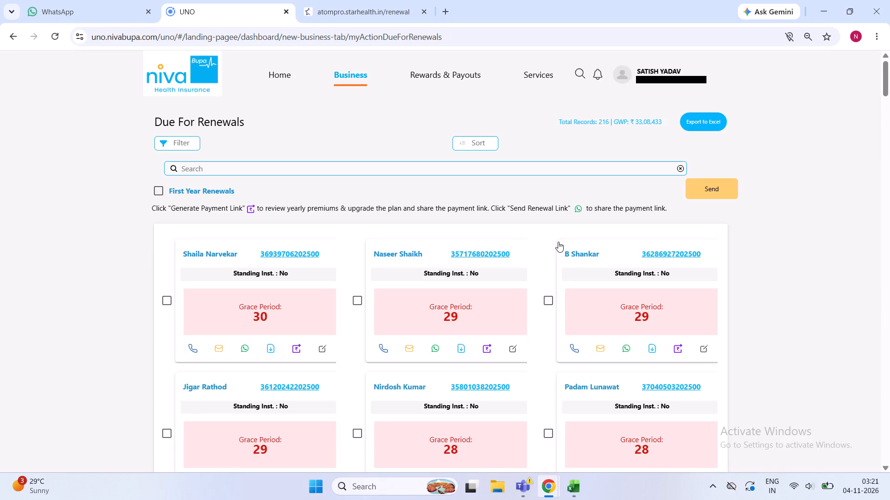
# Look through the renewals list from the grace-period policies down towards the batch with 7 to 13 due days.
pyautogui.scroll(-13, 559, 241)
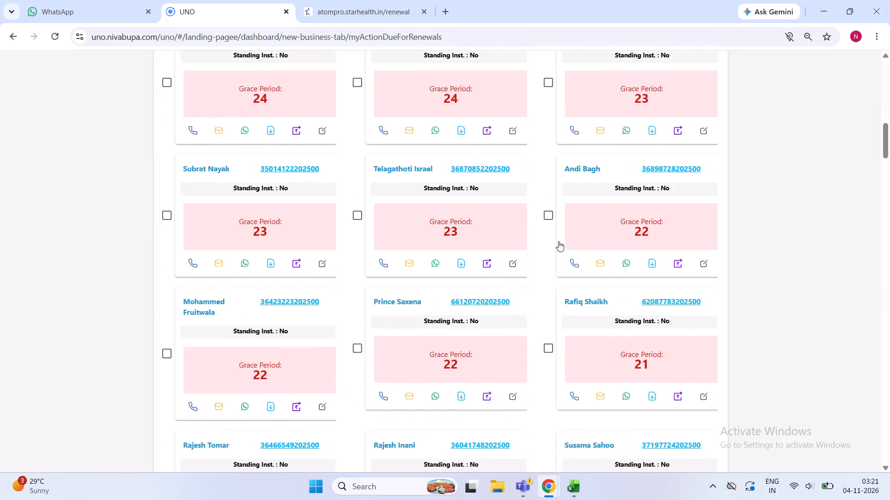
pyautogui.scroll(-17, 559, 241)
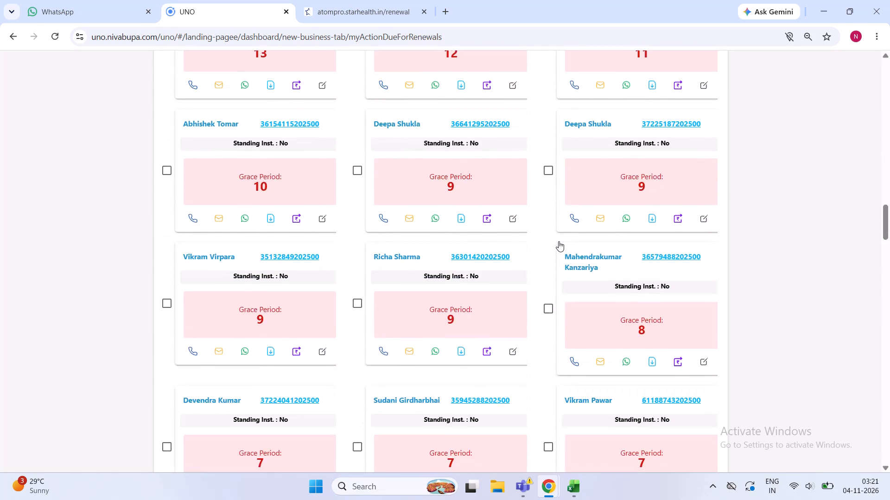
pyautogui.scroll(-12, 559, 241)
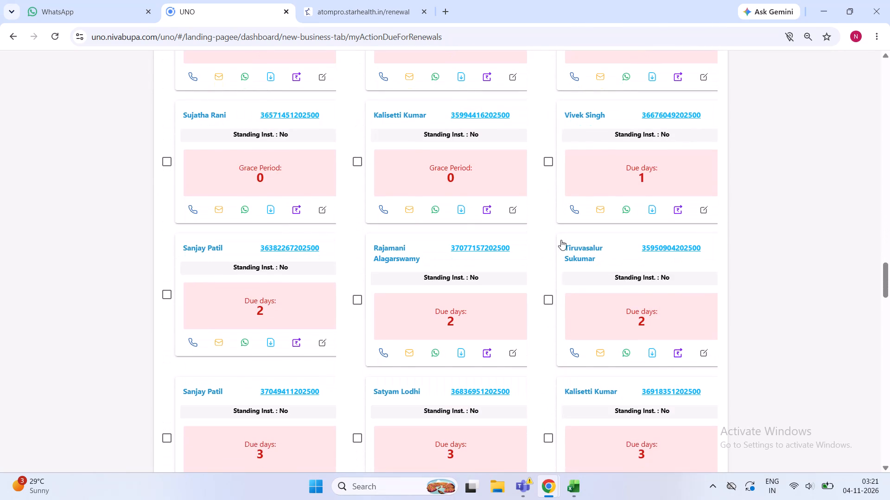
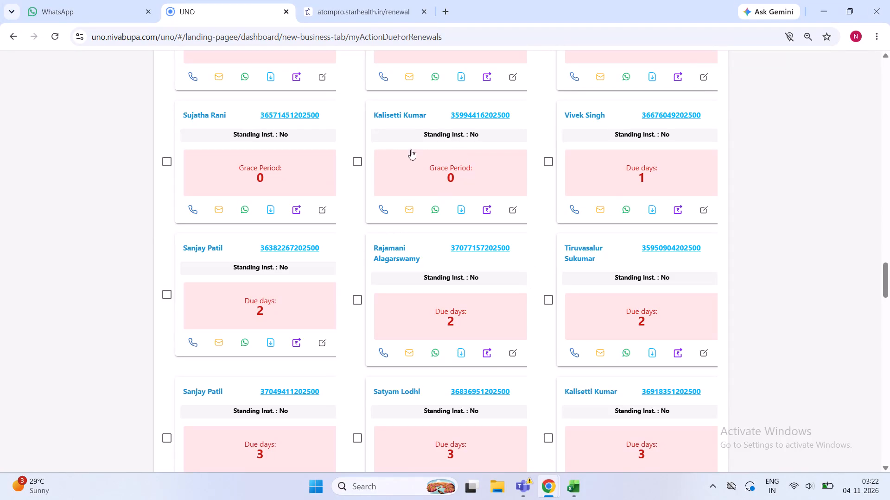
# Switch to the Star Health renewals page and look through the upcoming policies expiring in the next 7 days.
pyautogui.click(374, 0)
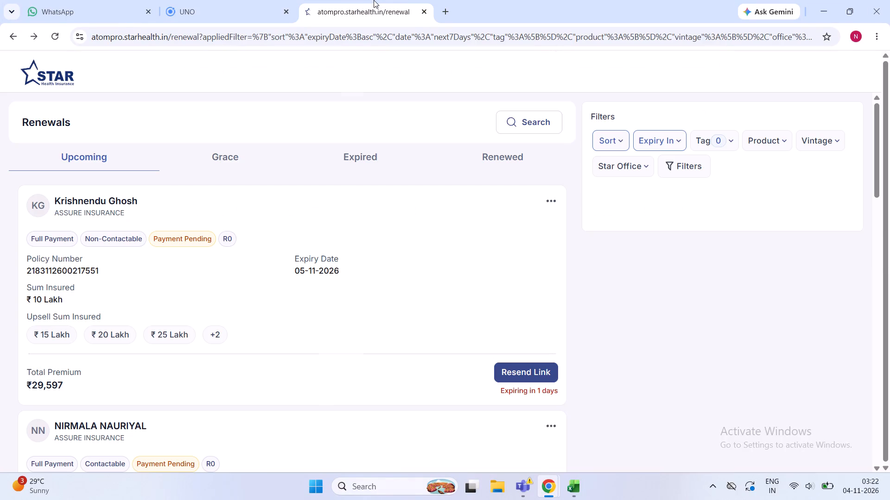
pyautogui.scroll(-2, 170, 188)
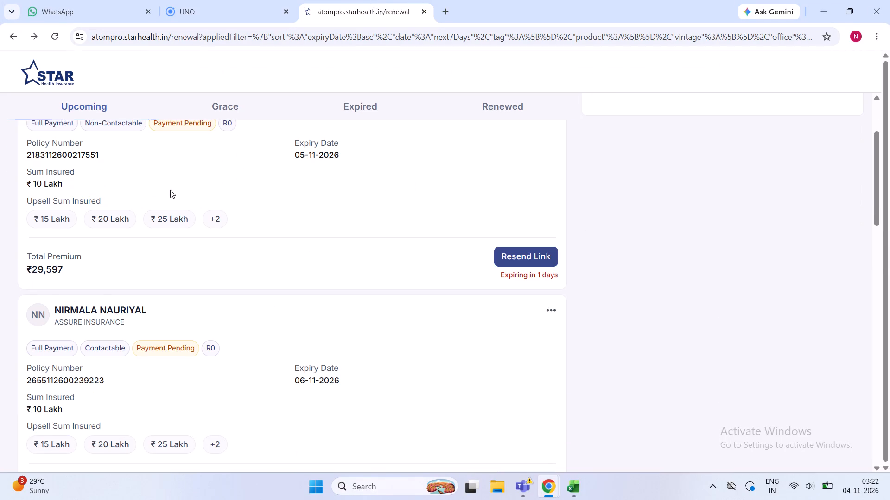
pyautogui.scroll(-9, 165, 231)
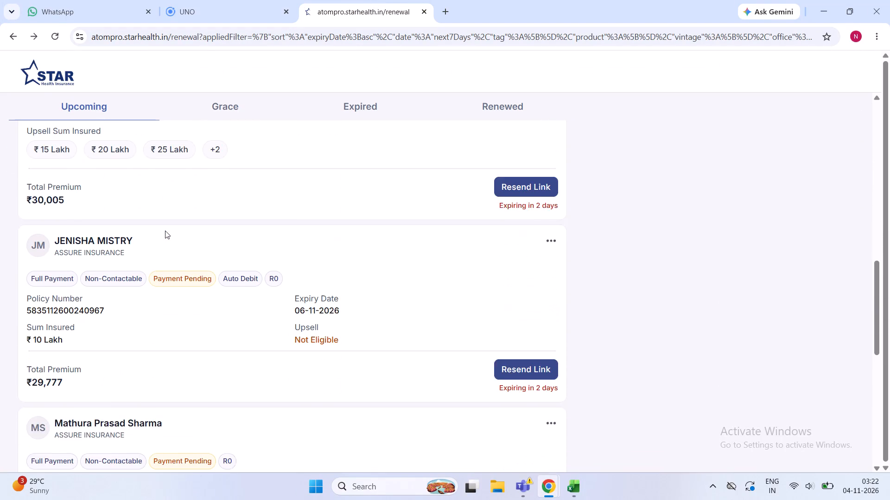
pyautogui.scroll(-2, 165, 231)
pyautogui.scroll(2, 165, 231)
pyautogui.scroll(-5, 165, 231)
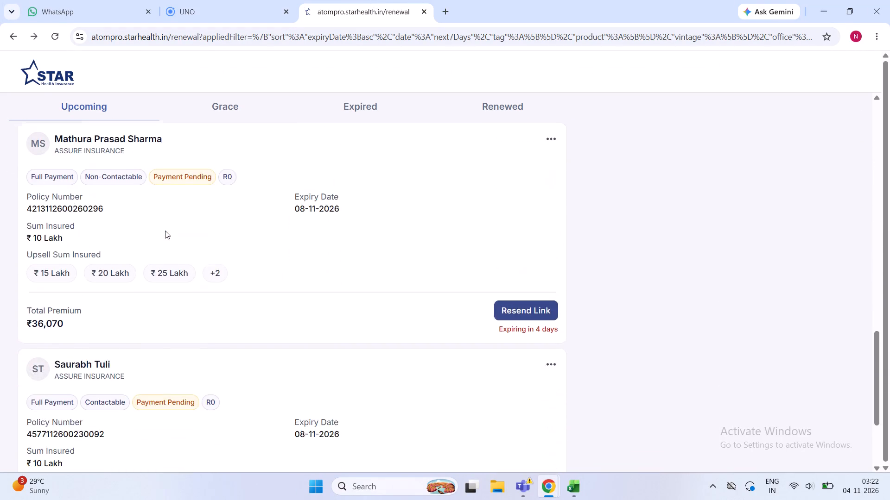
pyautogui.scroll(-7, 165, 231)
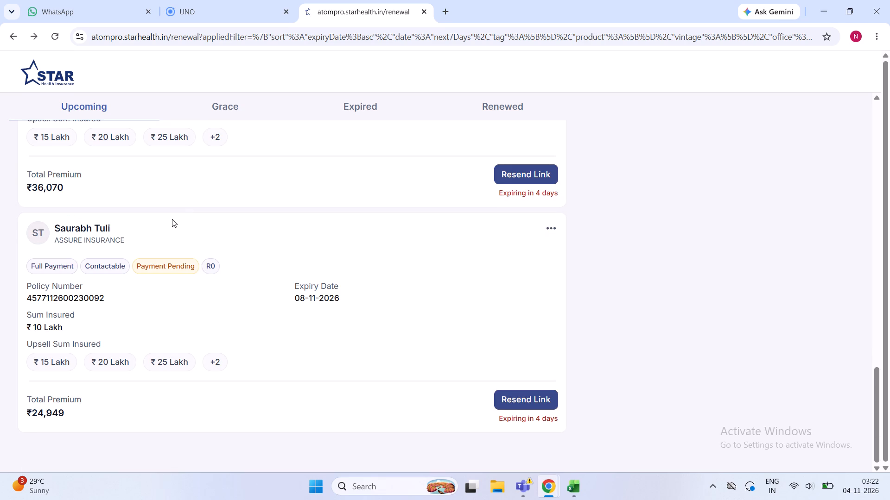
pyautogui.scroll(-3, 172, 221)
# Open the Grace renewals and look through the policies down to the SUPER STAR one with grace expiry 18-11-2026.
pyautogui.click(221, 110)
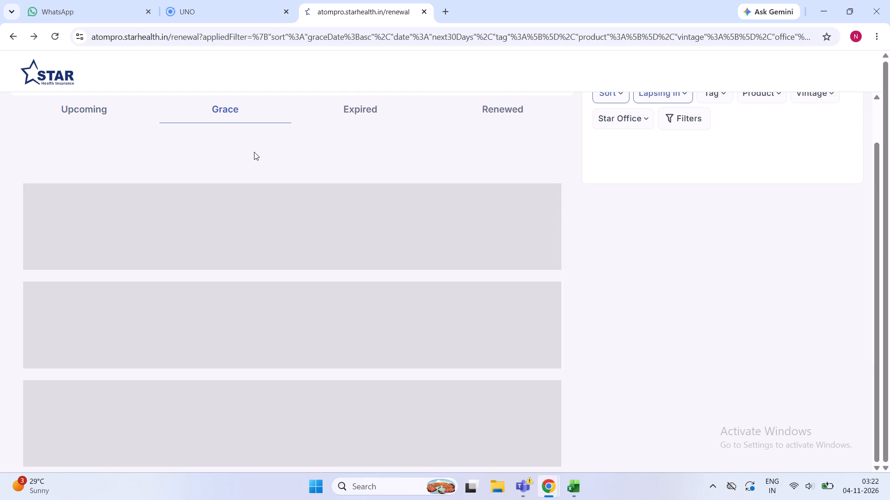
pyautogui.scroll(9, 191, 249)
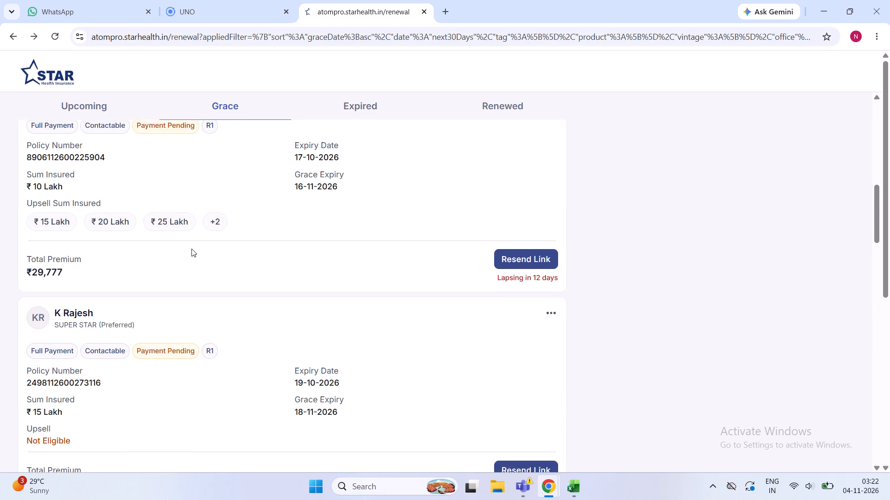
pyautogui.scroll(20, 191, 249)
pyautogui.scroll(5, 191, 249)
pyautogui.scroll(-2, 167, 269)
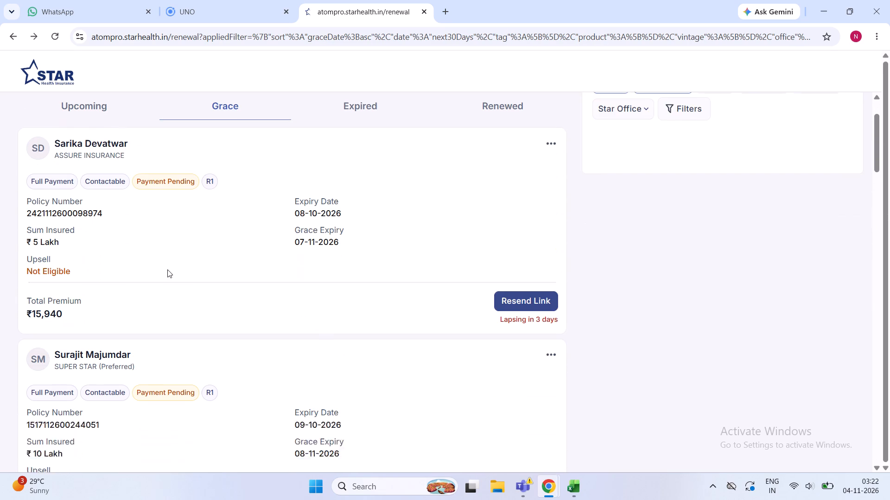
pyautogui.scroll(-9, 167, 269)
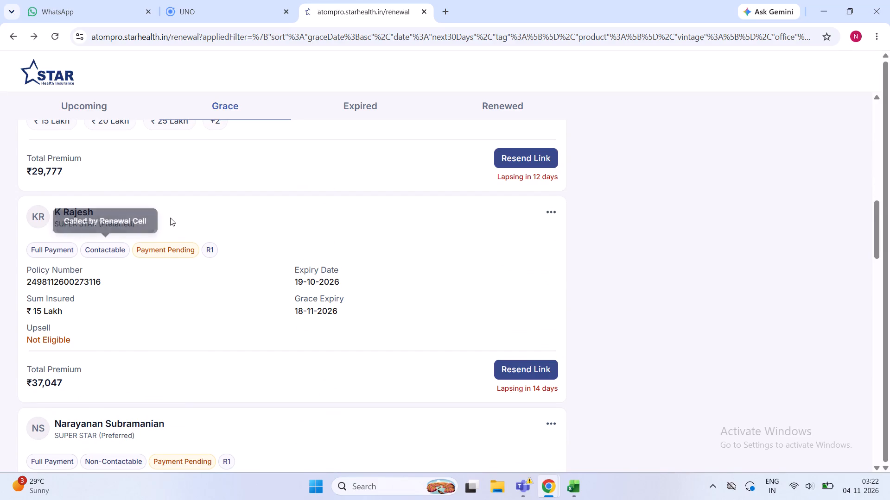
# View the call contact for the SUPER STAR policy with grace expiry 18-11-2026 and close it.
pyautogui.click(550, 211)
pyautogui.click(567, 238)
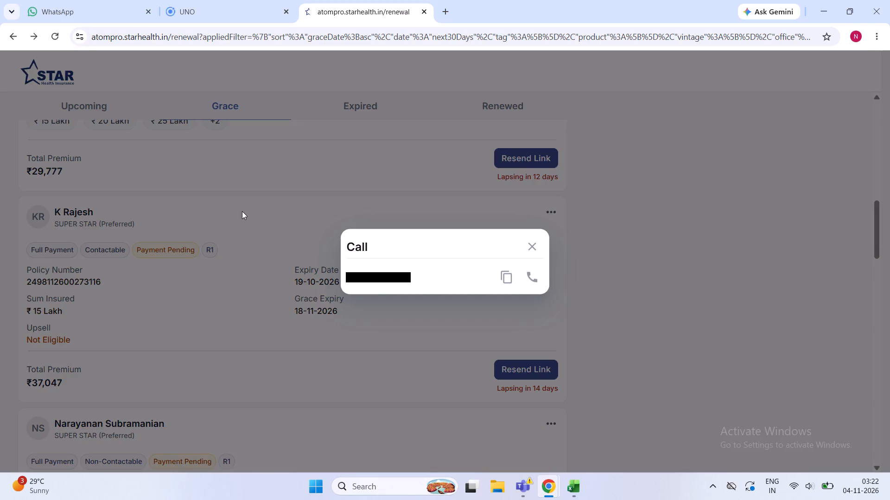
pyautogui.click(242, 211)
# Look through the remaining grace-period policies to the end of the list, checking their contactable status, premiums and lapse dates.
pyautogui.scroll(-6, 242, 212)
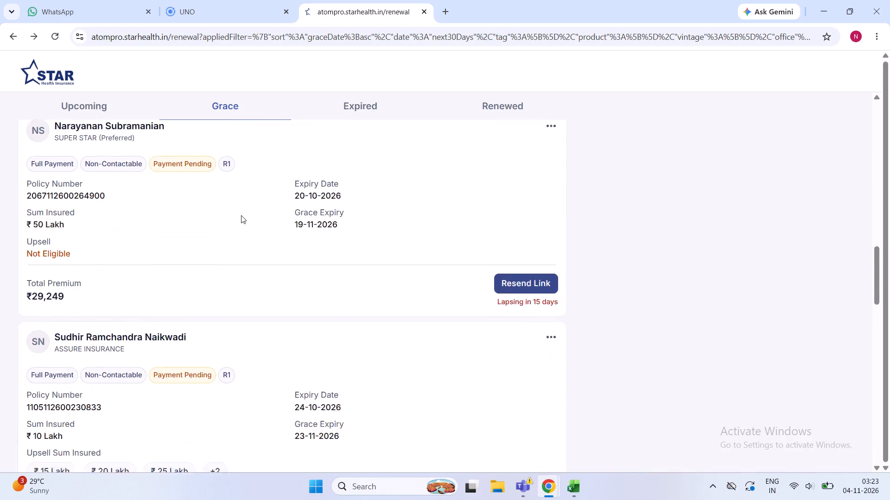
pyautogui.scroll(-9, 241, 215)
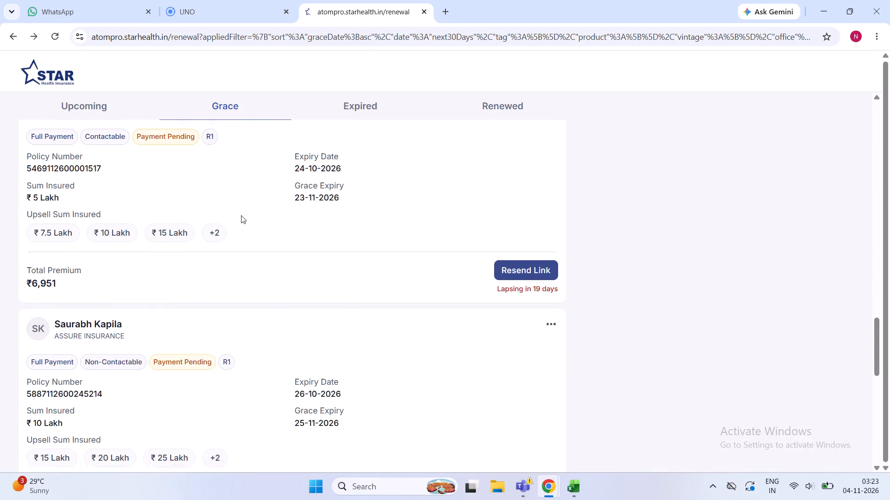
pyautogui.scroll(-10, 241, 215)
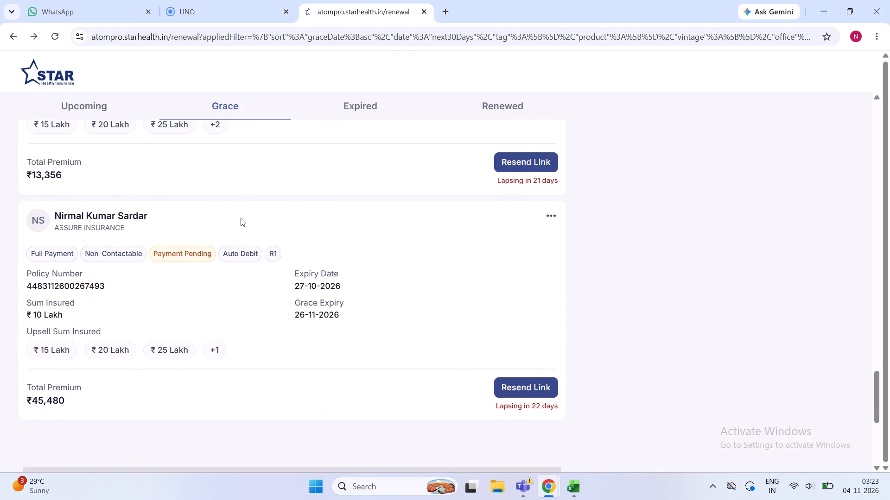
pyautogui.scroll(-3, 241, 218)
pyautogui.scroll(-5, 170, 256)
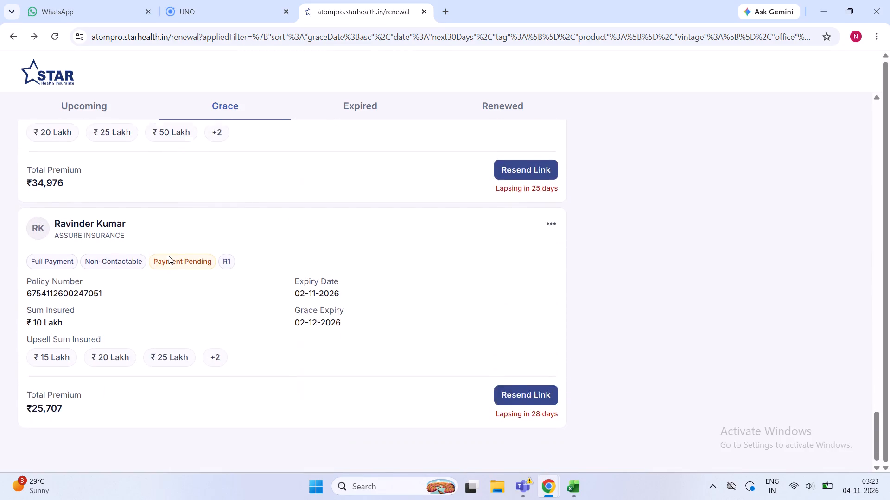
pyautogui.scroll(-7, 169, 256)
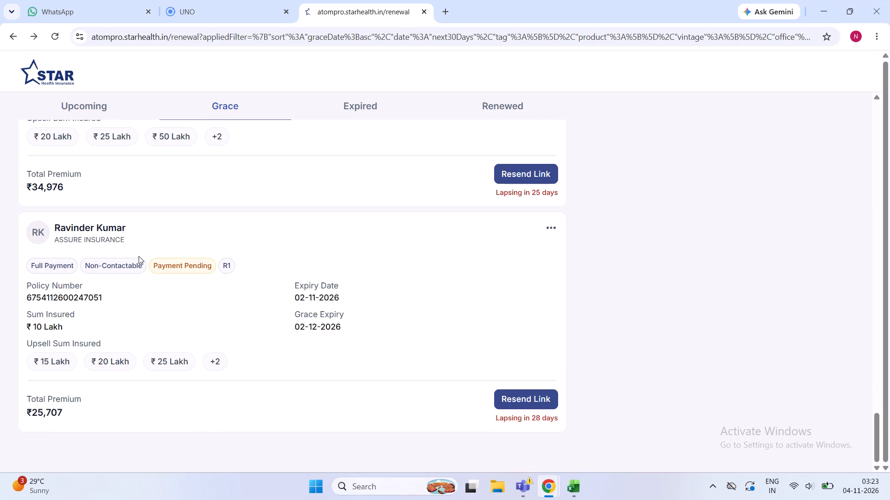
# Return to the Upcoming renewals list on the Star Health page.
pyautogui.scroll(16, 139, 256)
pyautogui.scroll(14, 139, 256)
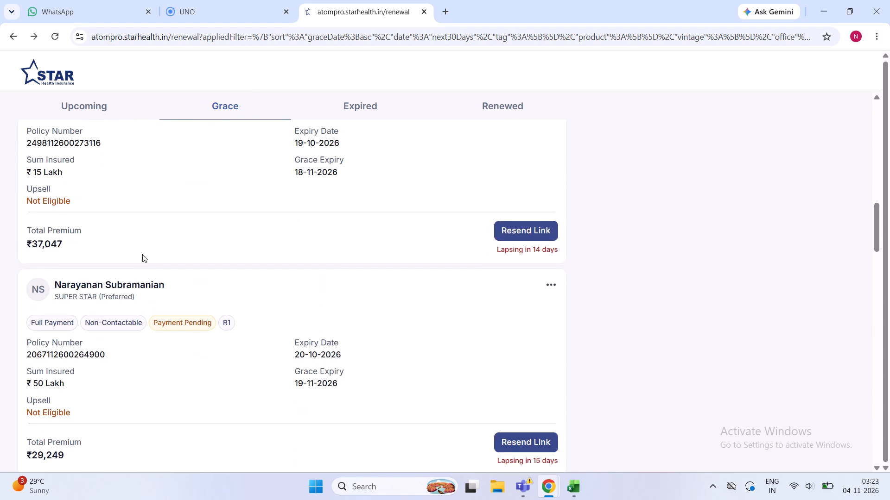
pyautogui.scroll(15, 142, 254)
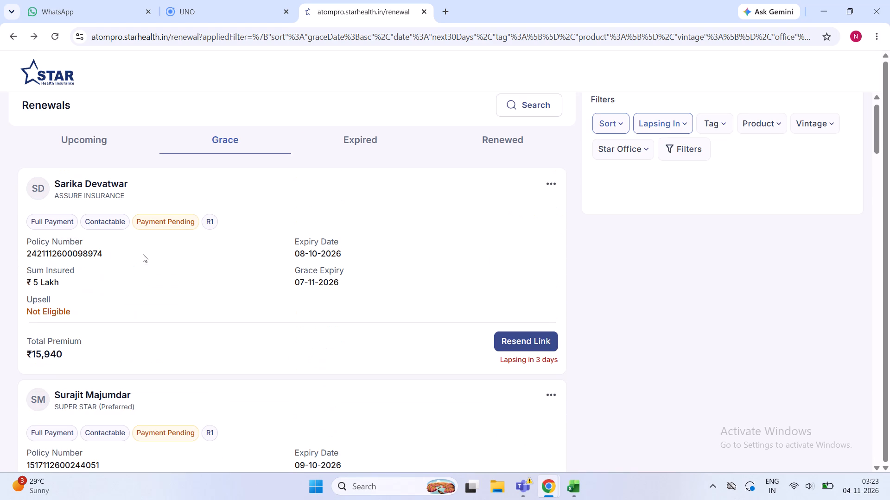
pyautogui.click(95, 163)
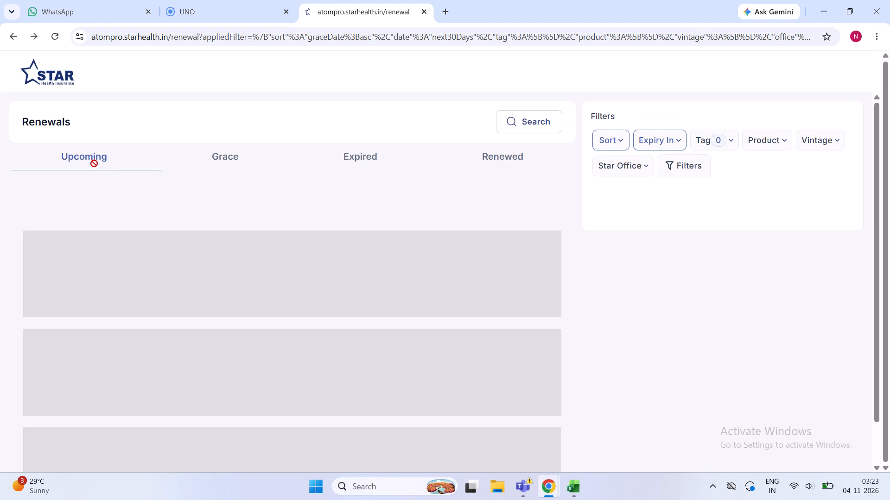
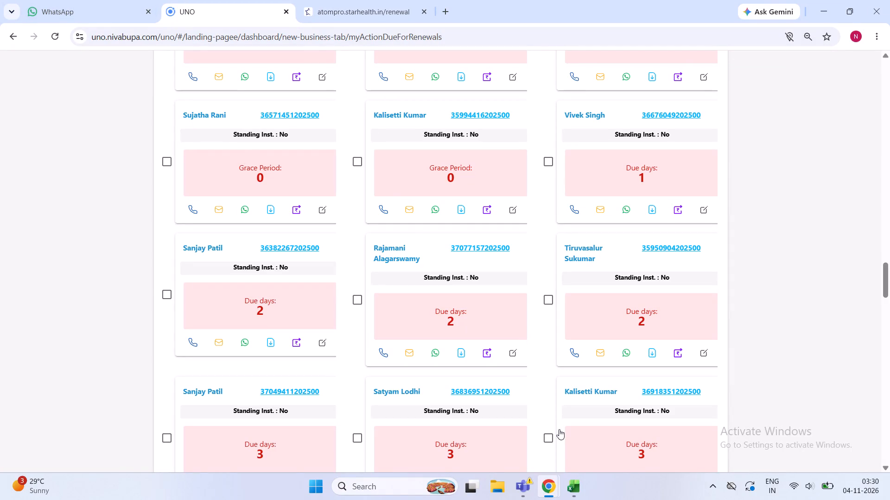
# Deselect the previous batch of ten renewals, with due days from 7 to 13, in the Due For Renewals list.
pyautogui.scroll(9, 480, 300)
pyautogui.scroll(-14, 480, 300)
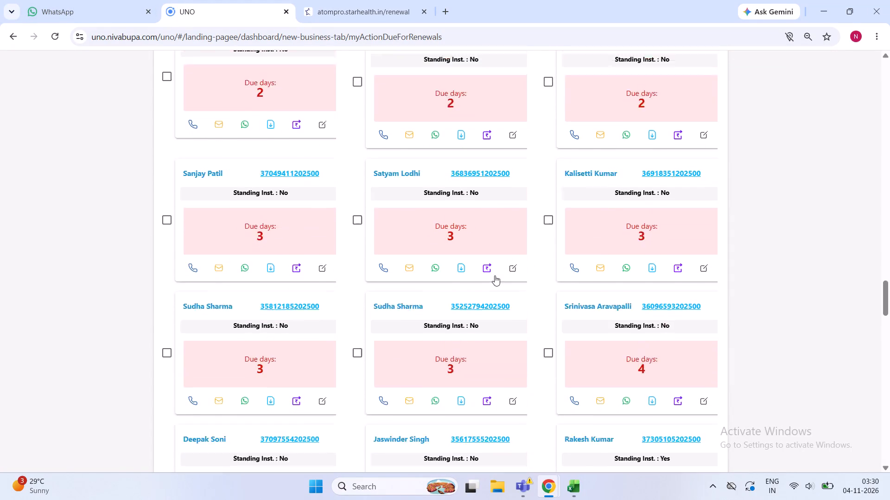
pyautogui.scroll(-12, 495, 275)
pyautogui.scroll(3, 495, 275)
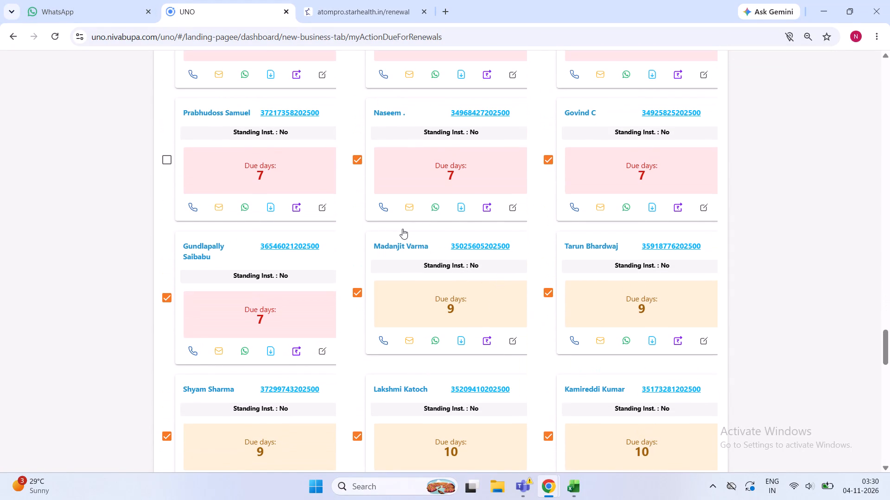
pyautogui.click(360, 157)
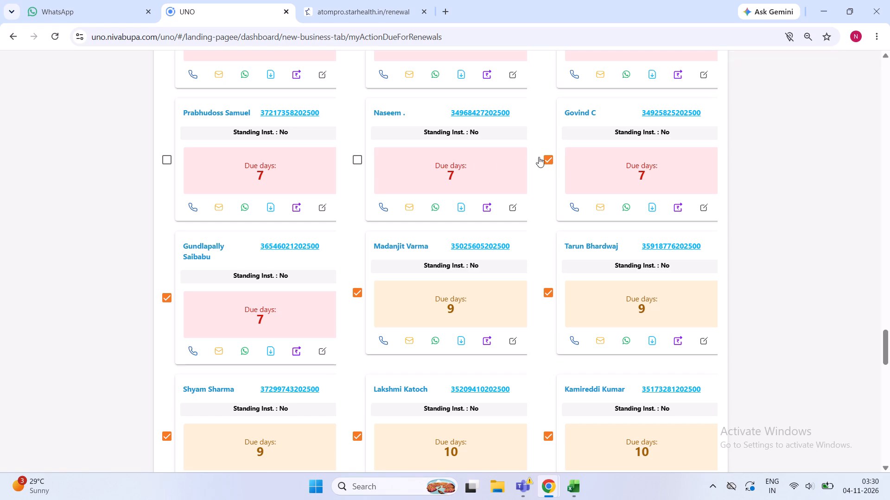
pyautogui.click(548, 159)
pyautogui.scroll(-3, 477, 158)
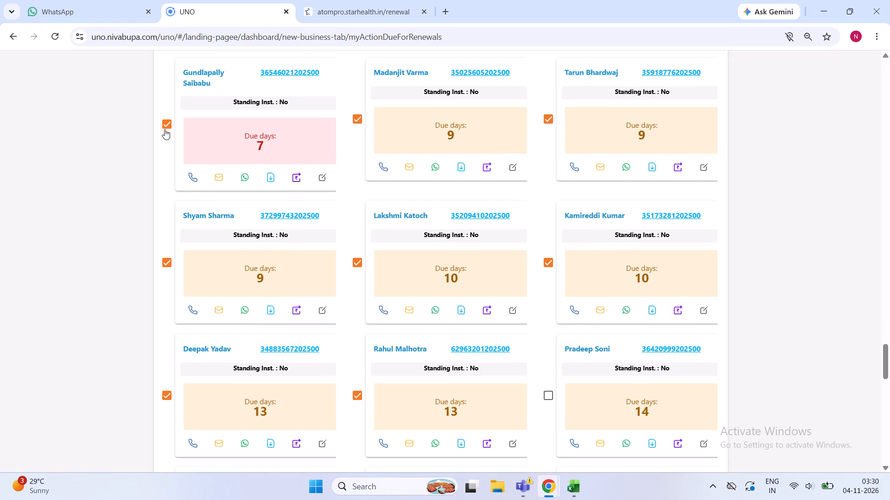
pyautogui.click(165, 122)
pyautogui.click(353, 114)
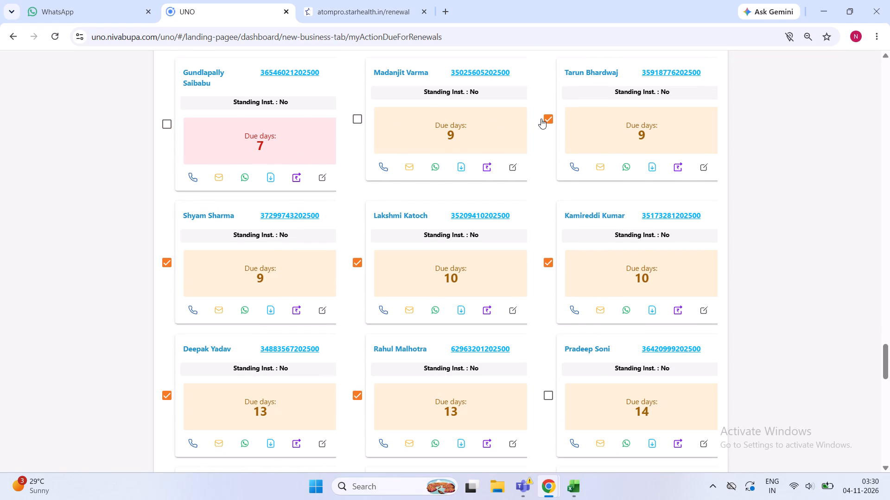
pyautogui.click(541, 119)
pyautogui.click(545, 120)
pyautogui.scroll(-3, 509, 121)
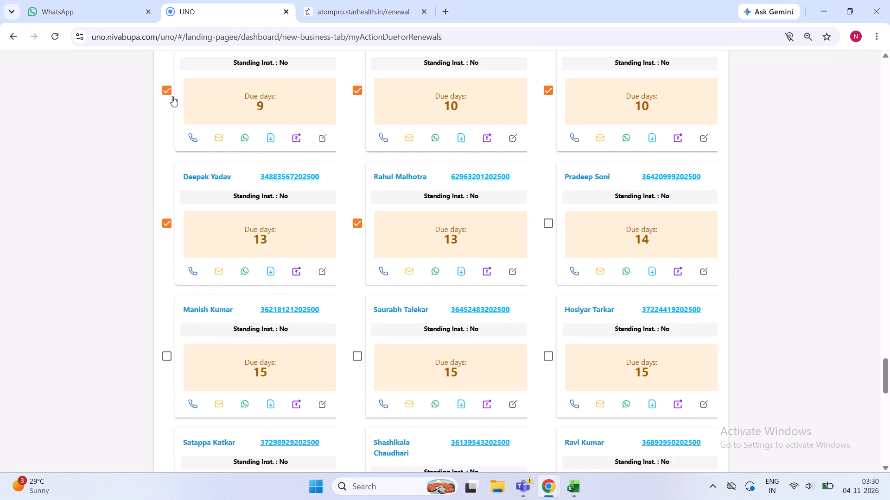
pyautogui.click(169, 90)
pyautogui.click(356, 87)
pyautogui.click(547, 87)
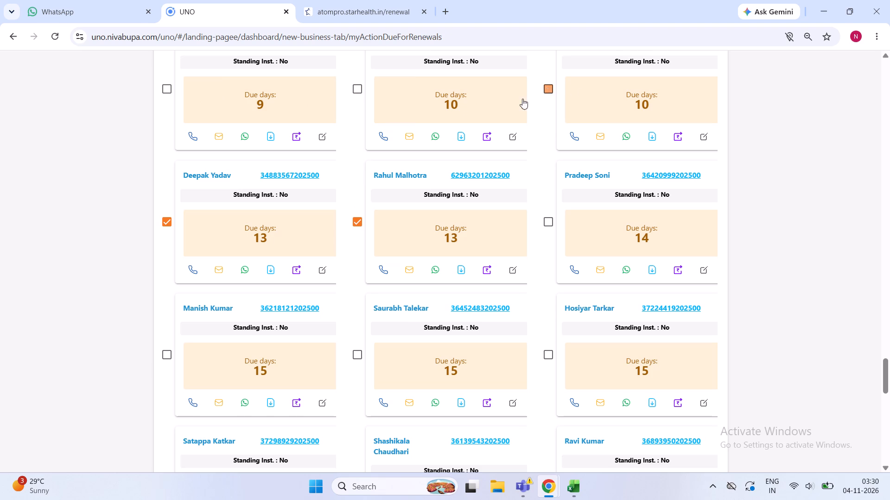
pyautogui.click(167, 226)
pyautogui.click(360, 219)
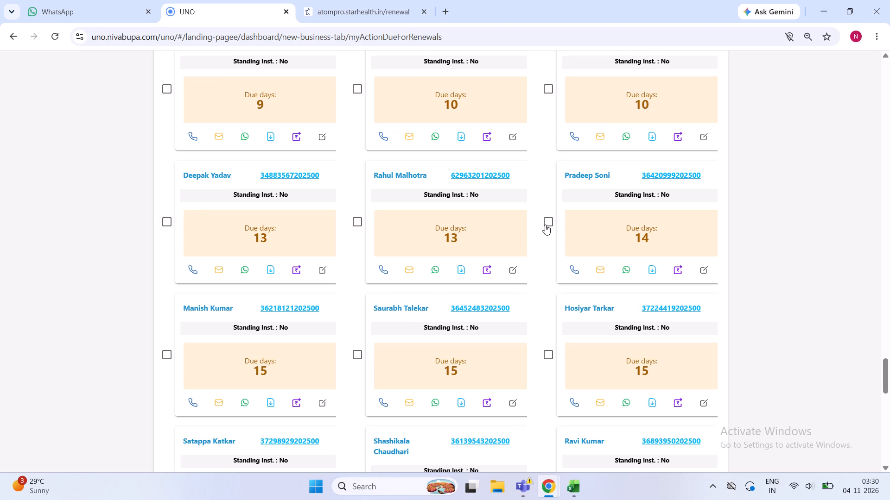
# Select the following ten renewals as the new batch, from the one due in 14 days through the first one due in 17 days.
pyautogui.click(545, 225)
pyautogui.click(165, 359)
pyautogui.click(172, 358)
pyautogui.click(170, 356)
pyautogui.click(350, 355)
pyautogui.click(356, 354)
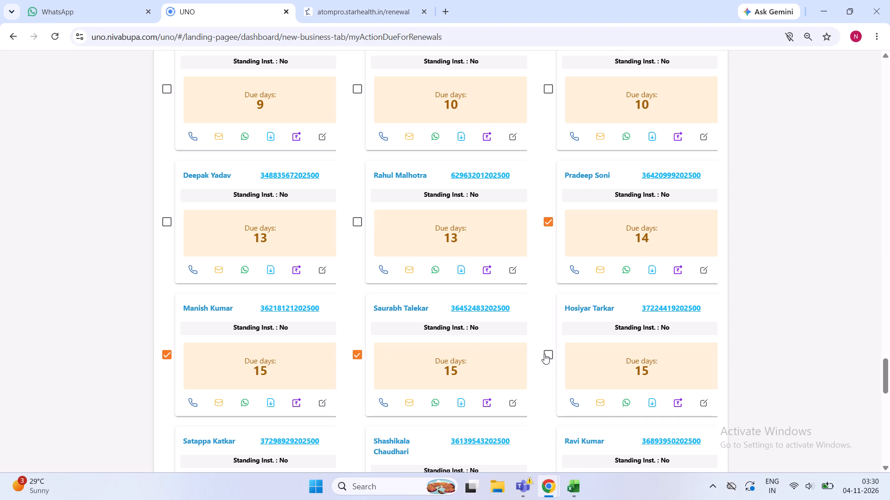
pyautogui.click(544, 354)
pyautogui.scroll(-3, 524, 347)
pyautogui.click(171, 314)
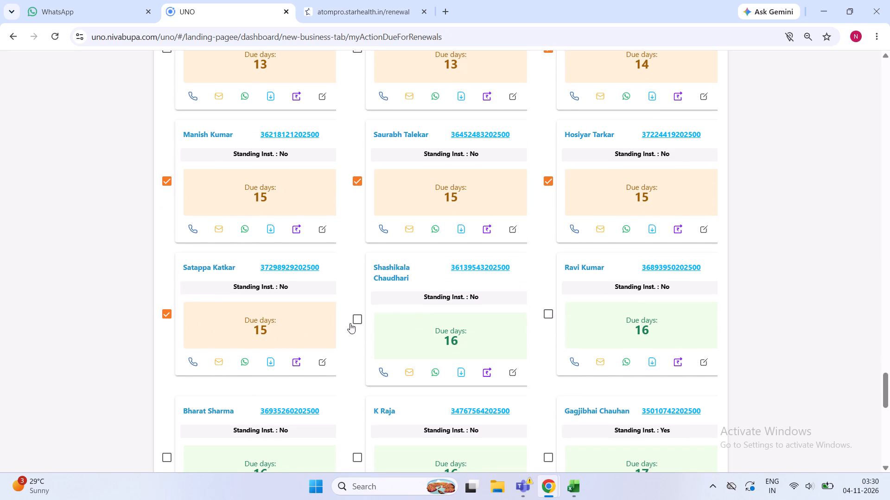
pyautogui.click(358, 319)
pyautogui.click(545, 315)
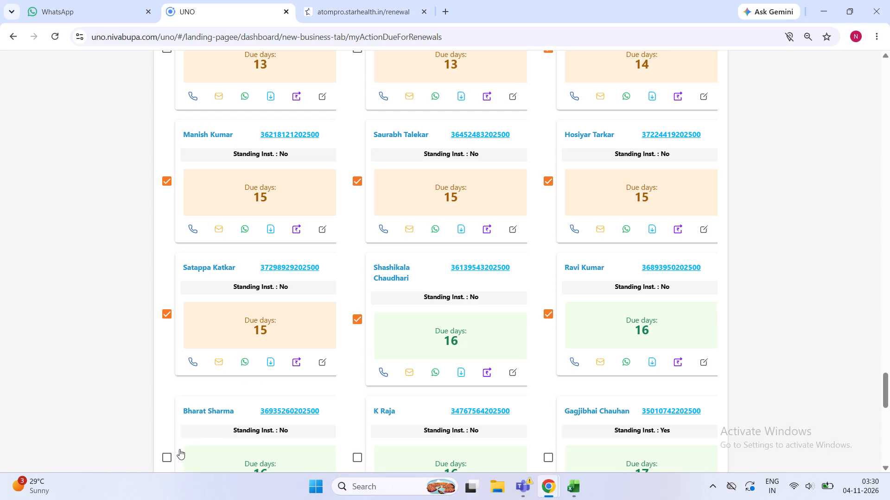
pyautogui.click(166, 454)
pyautogui.click(355, 458)
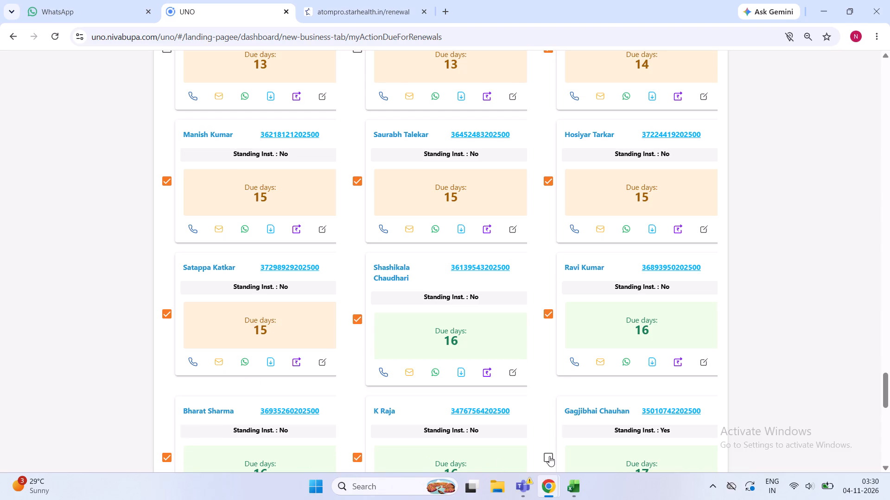
pyautogui.click(549, 456)
# Send the renewal reminder to the ten selected policies.
pyautogui.scroll(20, 570, 431)
pyautogui.scroll(20, 570, 431)
pyautogui.scroll(6, 570, 431)
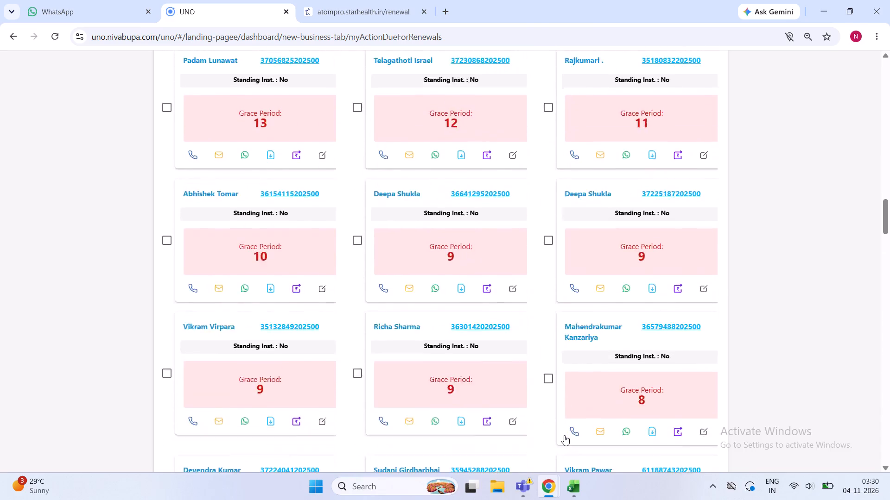
pyautogui.scroll(20, 564, 435)
pyautogui.scroll(3, 564, 435)
pyautogui.scroll(6, 602, 355)
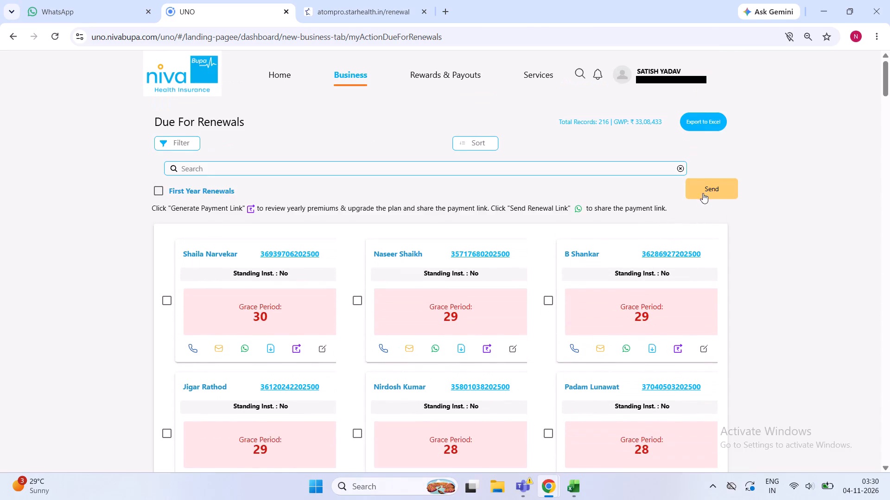
# Send the renewal reminder to the ten selected policies in the Due For Renewals list.
pyautogui.click(703, 191)
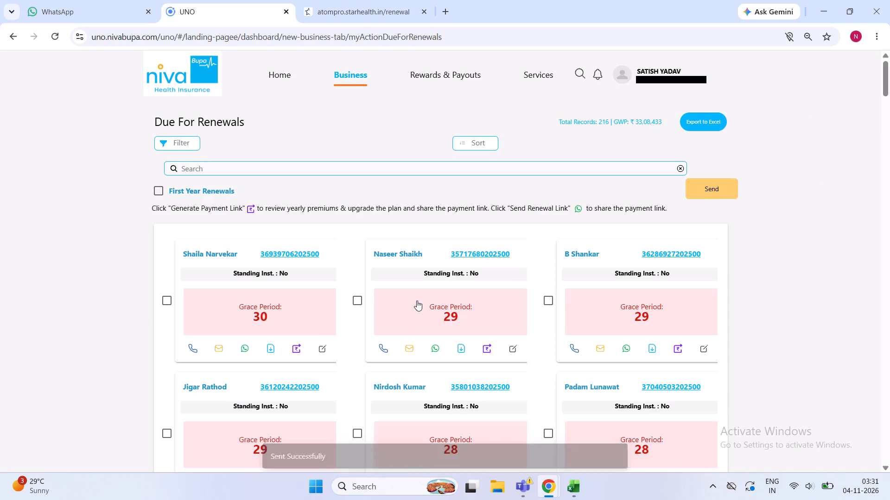
# Deselect the renewal due in 14 days, the first of the batch, in the Due For Renewals list.
pyautogui.scroll(-19, 417, 300)
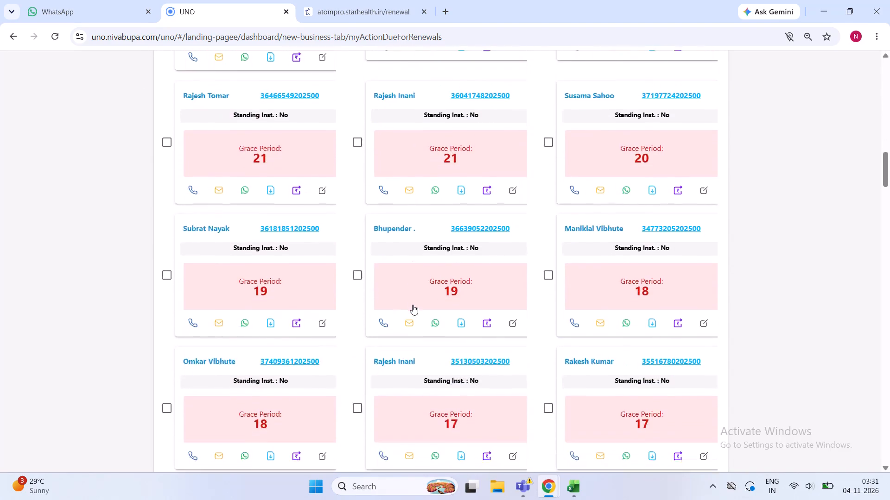
pyautogui.scroll(-20, 413, 305)
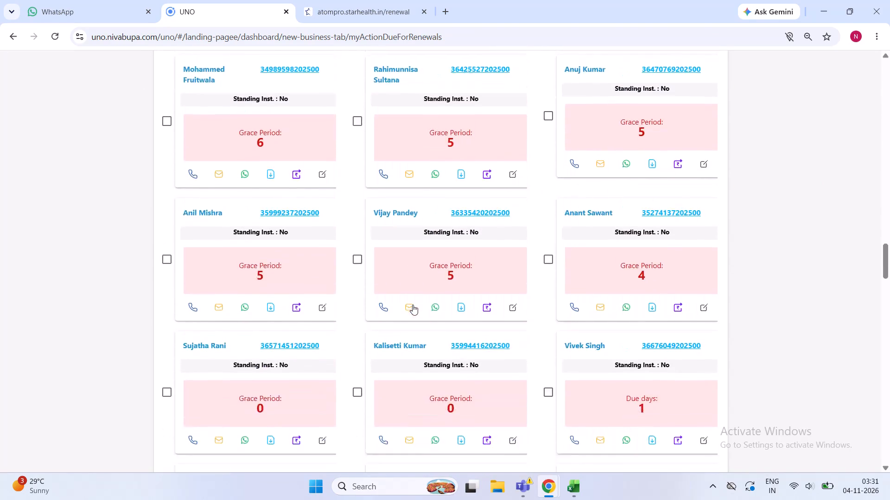
pyautogui.scroll(-20, 413, 305)
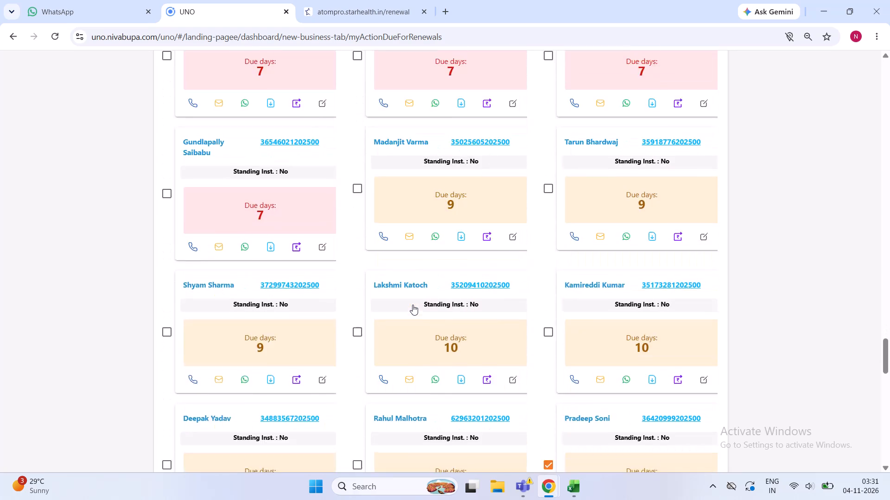
pyautogui.scroll(-5, 413, 305)
pyautogui.click(548, 106)
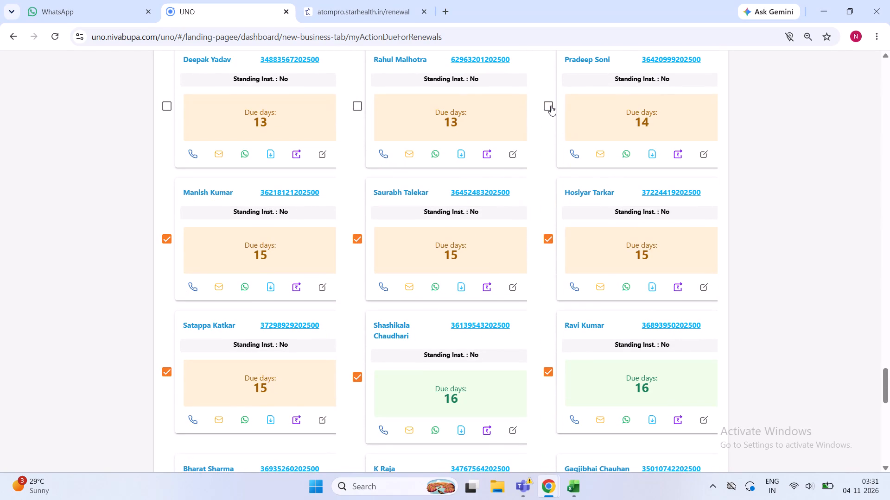
# Switch to the Star Health page with the Upcoming renewals list.
pyautogui.click(313, 0)
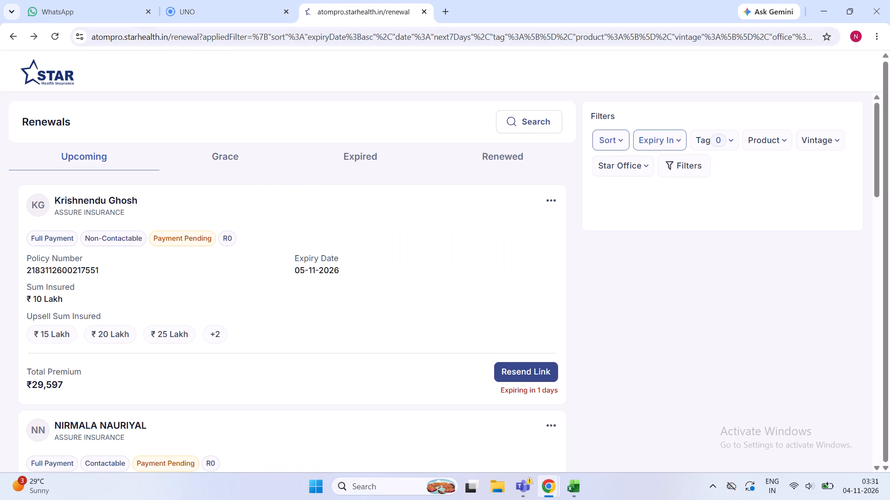
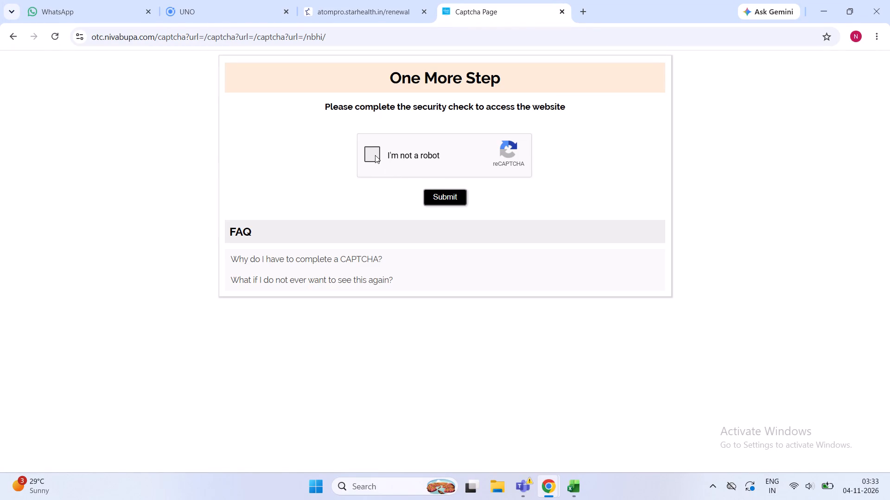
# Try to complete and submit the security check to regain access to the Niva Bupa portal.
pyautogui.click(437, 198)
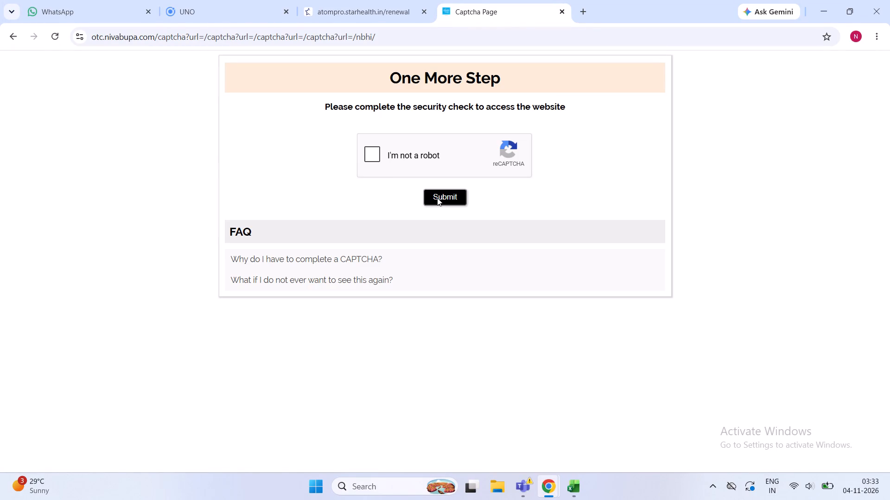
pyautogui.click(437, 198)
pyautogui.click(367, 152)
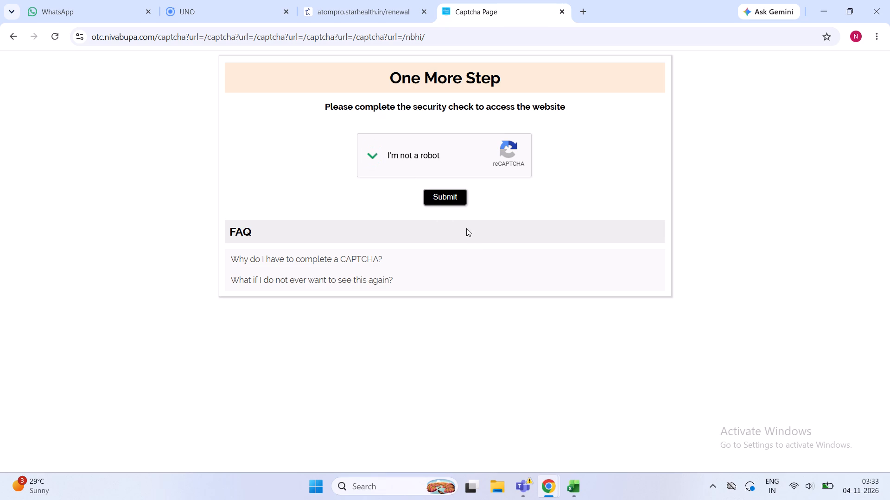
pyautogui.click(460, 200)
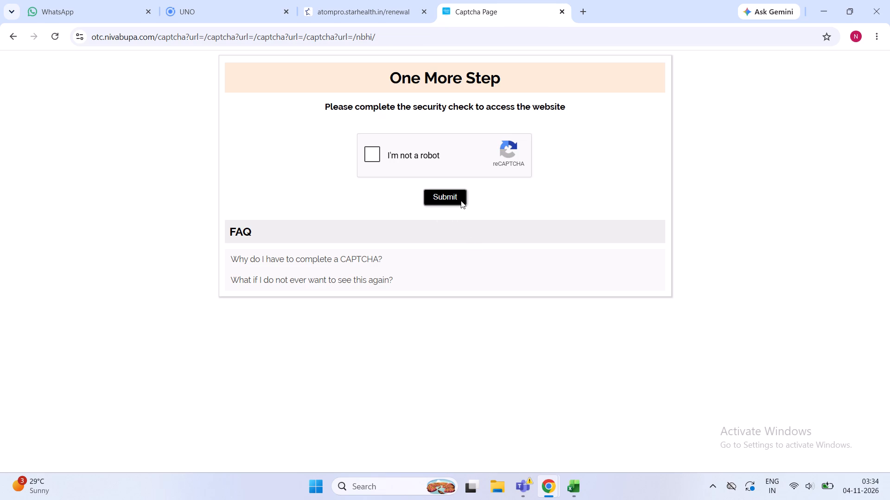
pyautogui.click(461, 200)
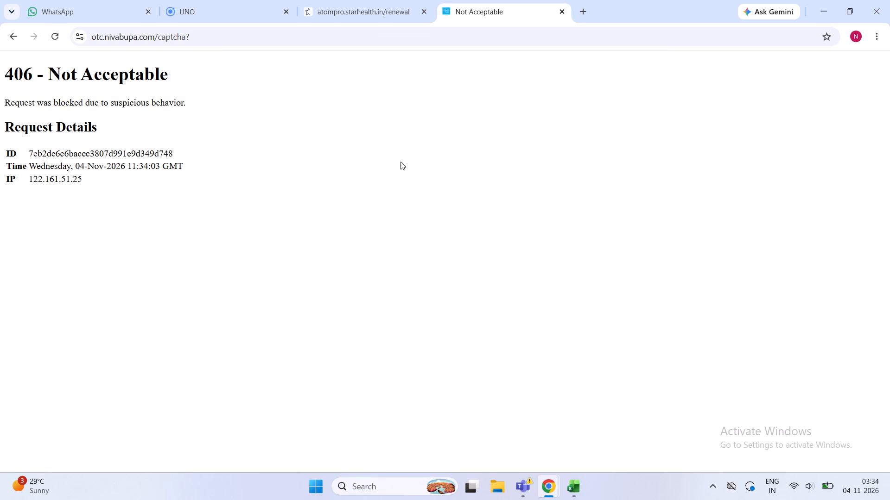
# Switch to the Star Health renewals page and reload it.
pyautogui.click(366, 7)
pyautogui.click(51, 31)
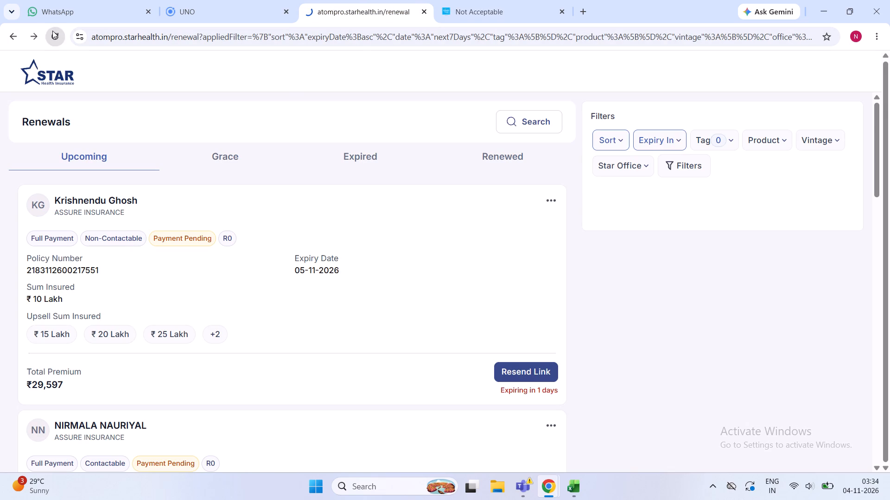
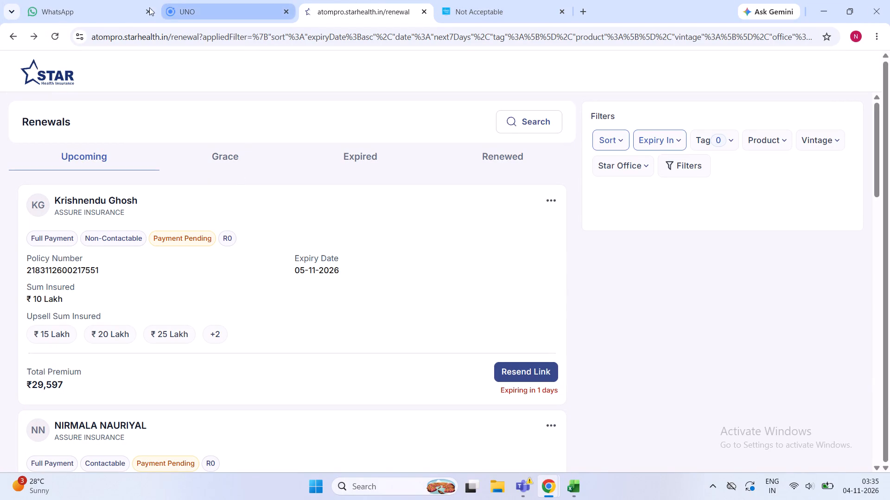
# Reload the Star Health renewals page and go back to that portal's home page.
pyautogui.click(62, 31)
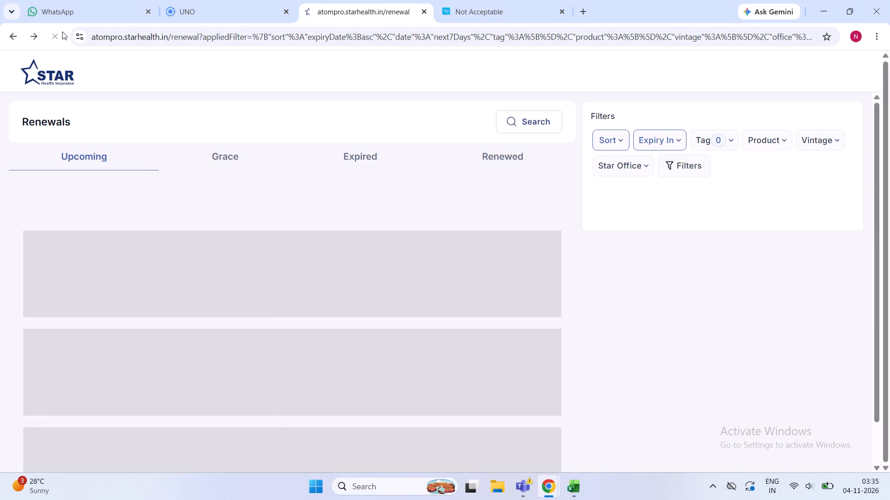
pyautogui.click(19, 40)
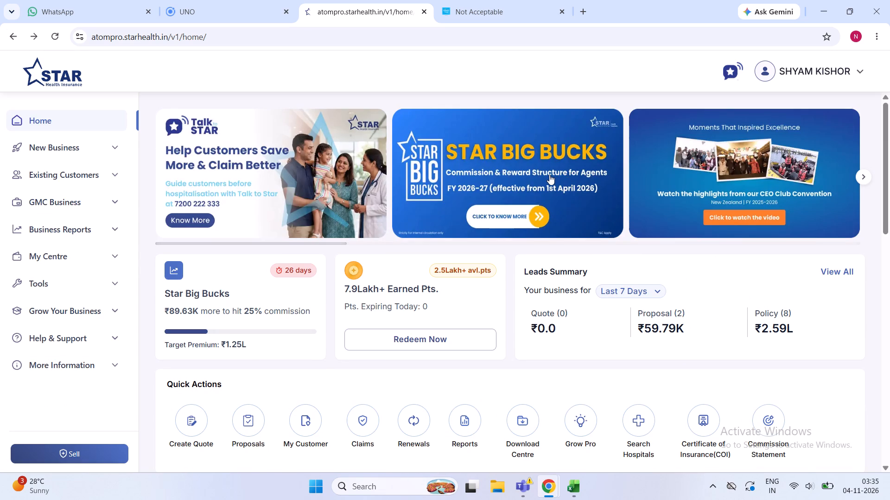
# Switch to the Niva Bupa Due For Renewals page and send the reminders to the already selected batch of customers.
pyautogui.click(237, 3)
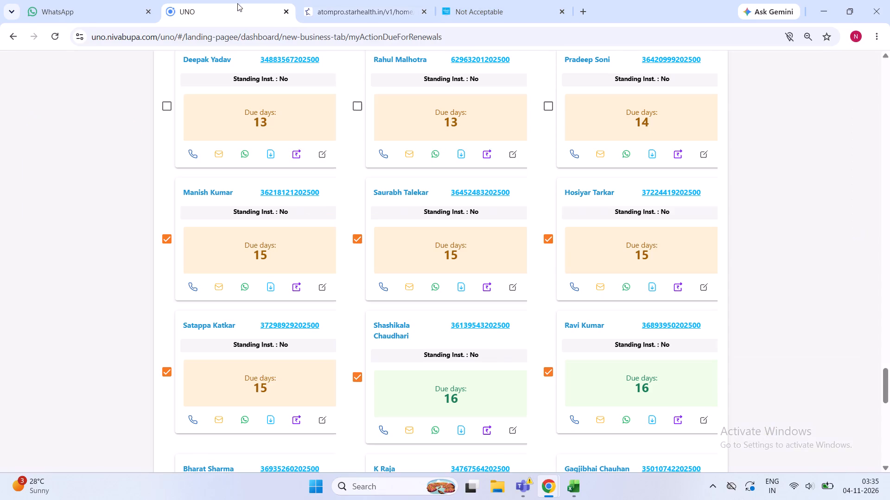
pyautogui.scroll(20, 558, 222)
pyautogui.scroll(5, 558, 222)
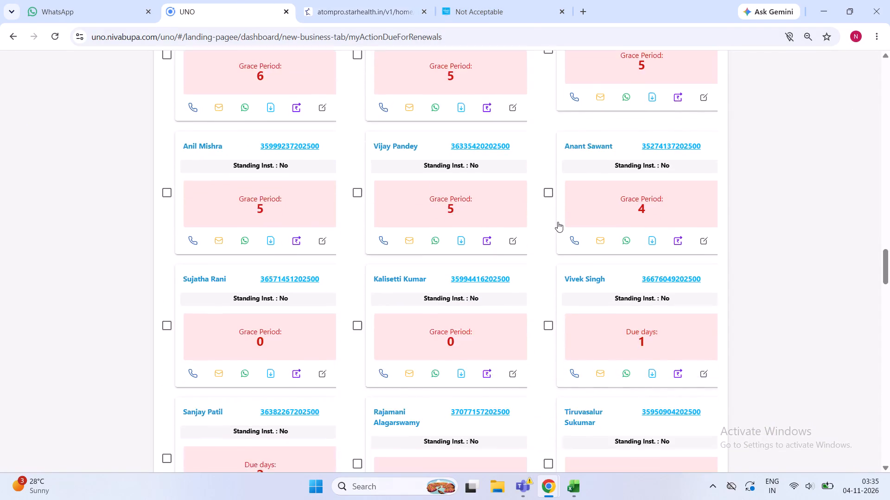
pyautogui.scroll(20, 558, 222)
pyautogui.scroll(20, 558, 222)
pyautogui.scroll(3, 558, 222)
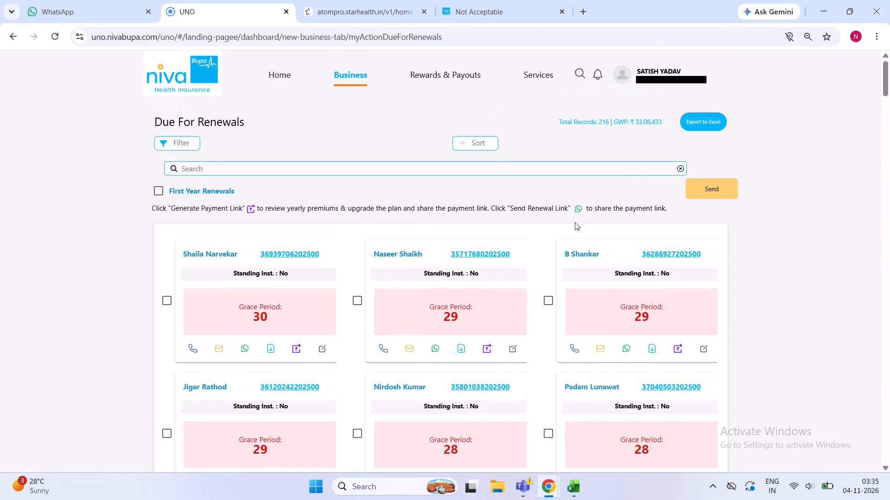
pyautogui.click(705, 183)
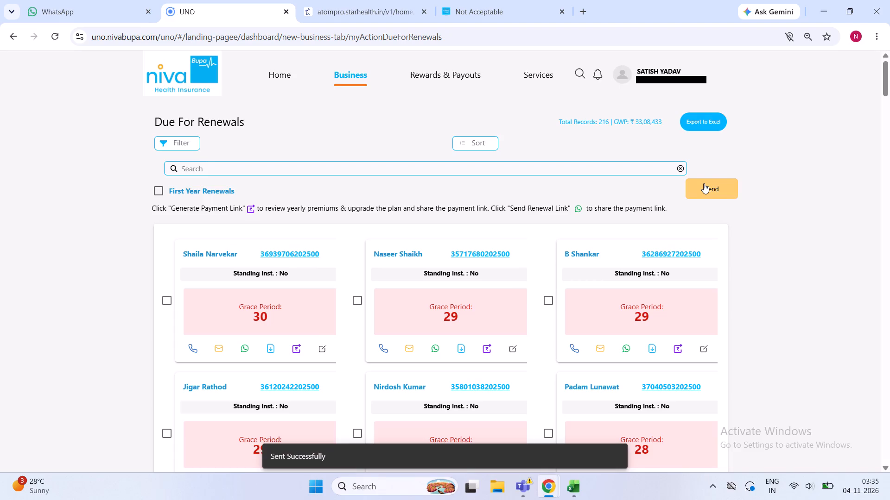
# Deselect the nine renewals of the batch just sent, from the first one due in 15 days through the first due in 17 days.
pyautogui.scroll(-2, 718, 200)
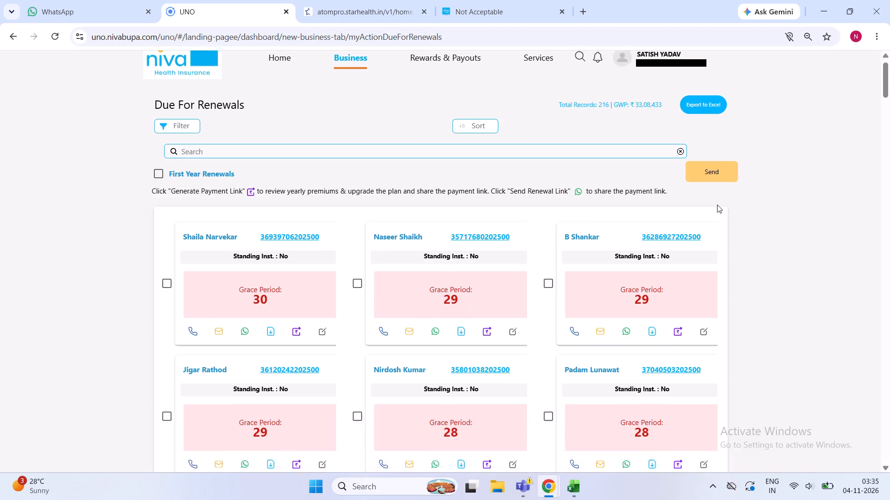
pyautogui.scroll(-1, 717, 205)
pyautogui.scroll(-11, 441, 219)
pyautogui.scroll(-14, 463, 196)
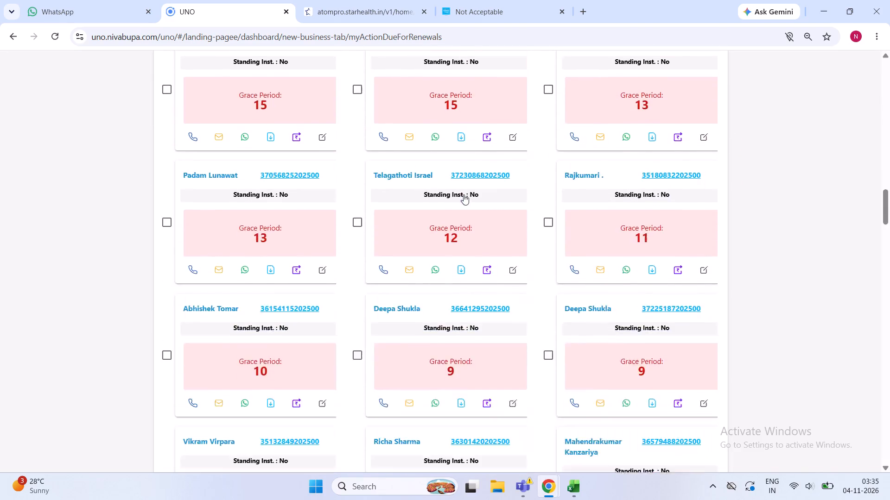
pyautogui.scroll(-19, 464, 194)
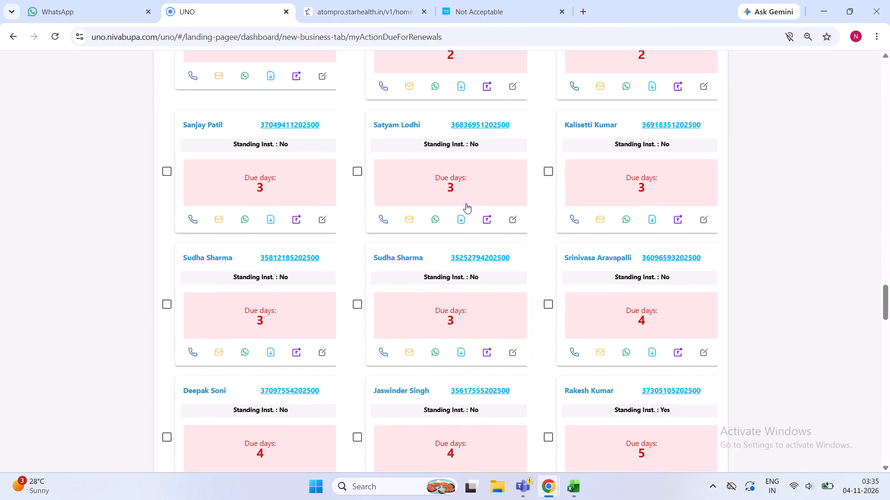
pyautogui.scroll(-10, 468, 211)
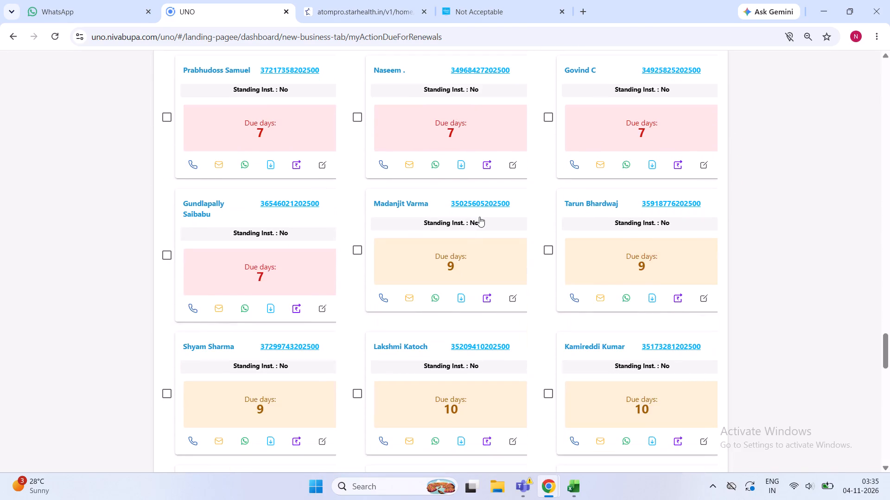
pyautogui.scroll(-7, 479, 217)
pyautogui.scroll(-2, 227, 224)
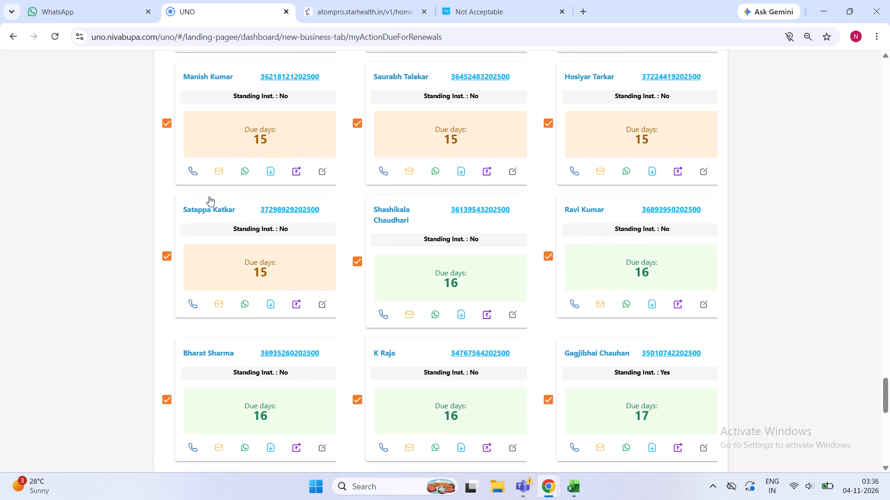
pyautogui.click(163, 123)
pyautogui.click(342, 120)
pyautogui.click(358, 121)
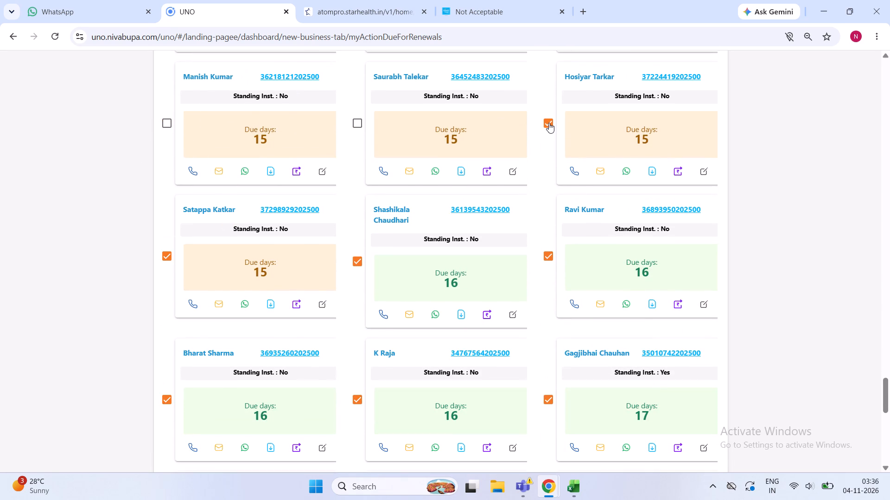
pyautogui.click(549, 123)
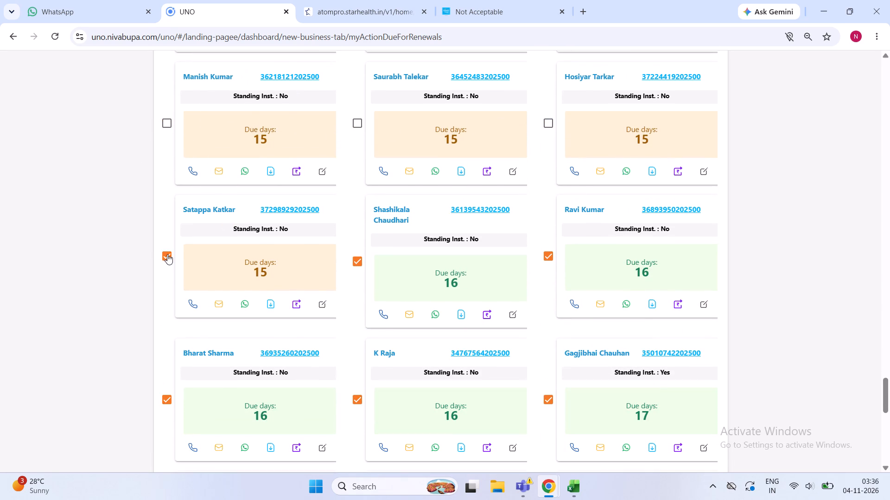
pyautogui.click(167, 254)
pyautogui.click(358, 260)
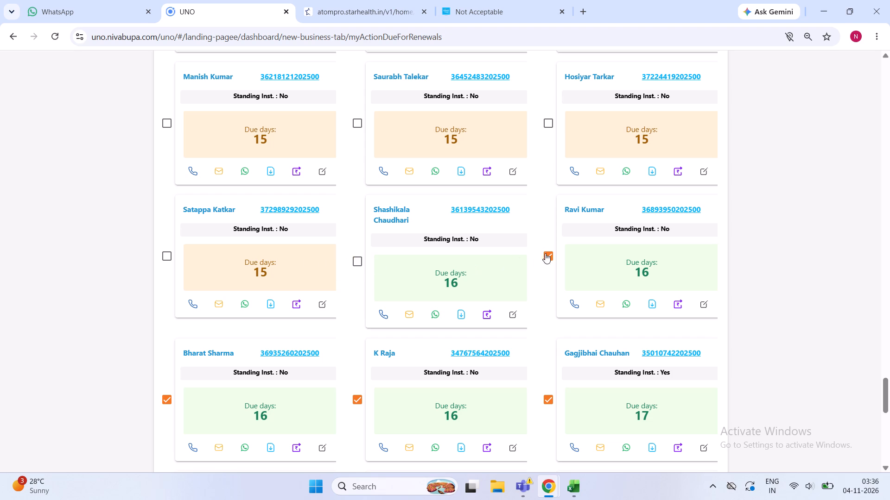
pyautogui.click(547, 256)
pyautogui.scroll(-4, 397, 212)
pyautogui.click(171, 169)
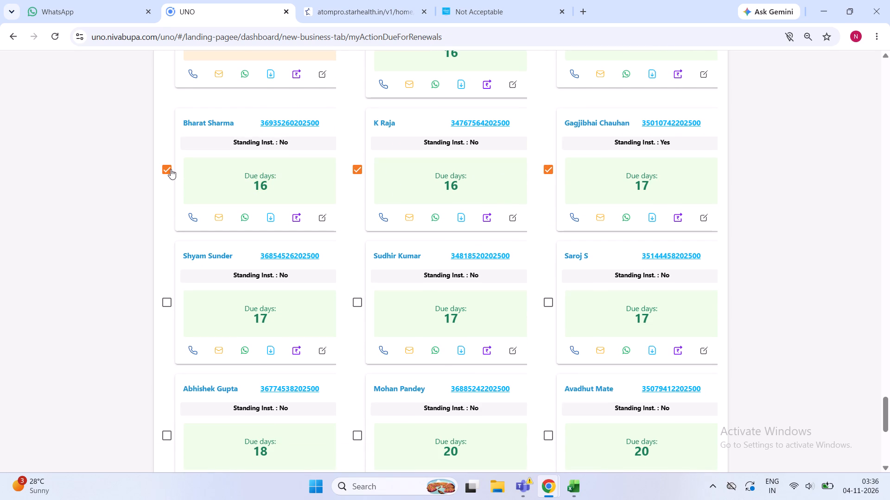
pyautogui.click(357, 168)
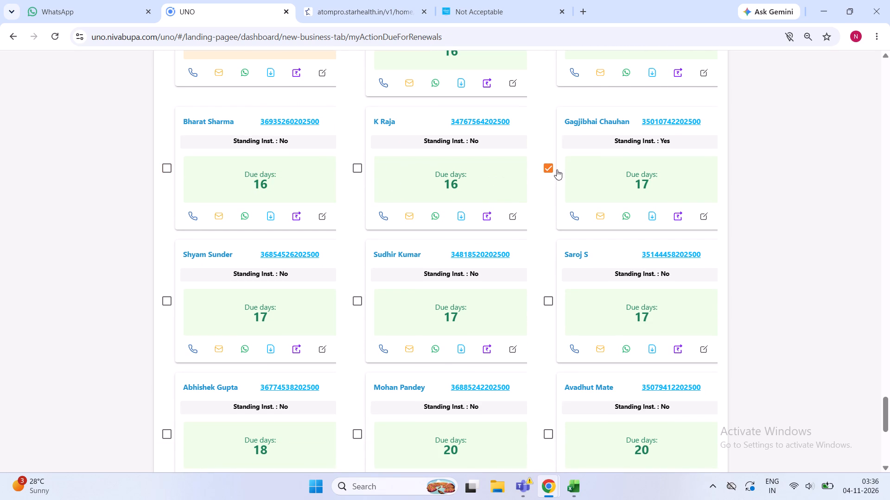
pyautogui.click(548, 167)
# Select the last ten renewals in the list, from the remaining three due in 17 days through the final record.
pyautogui.click(170, 296)
pyautogui.click(356, 297)
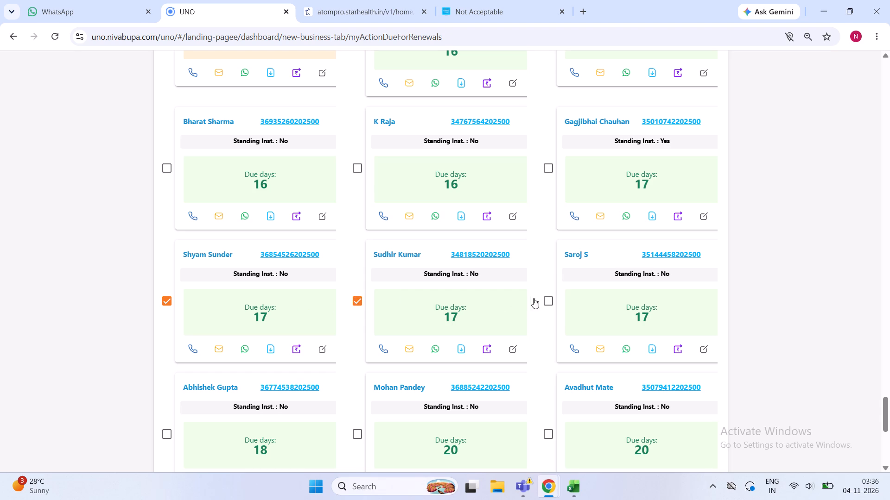
pyautogui.click(551, 302)
pyautogui.scroll(-4, 526, 294)
pyautogui.click(164, 206)
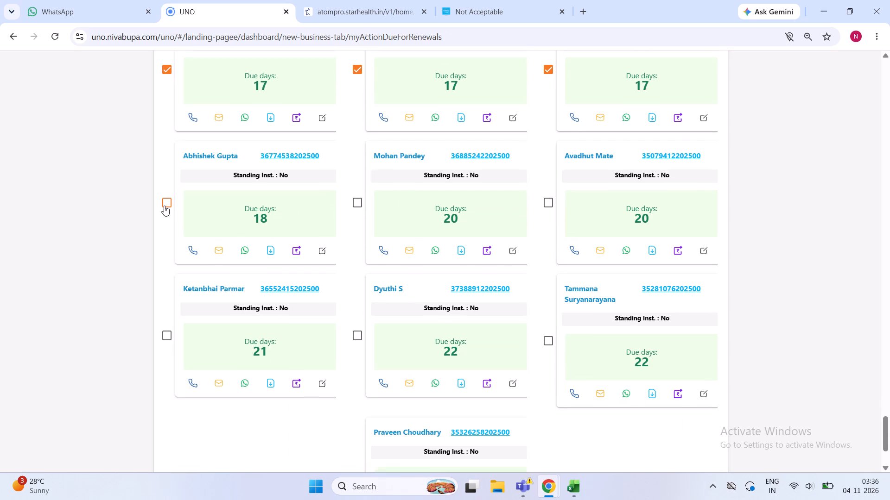
pyautogui.click(355, 201)
pyautogui.click(546, 201)
pyautogui.click(166, 335)
pyautogui.click(354, 339)
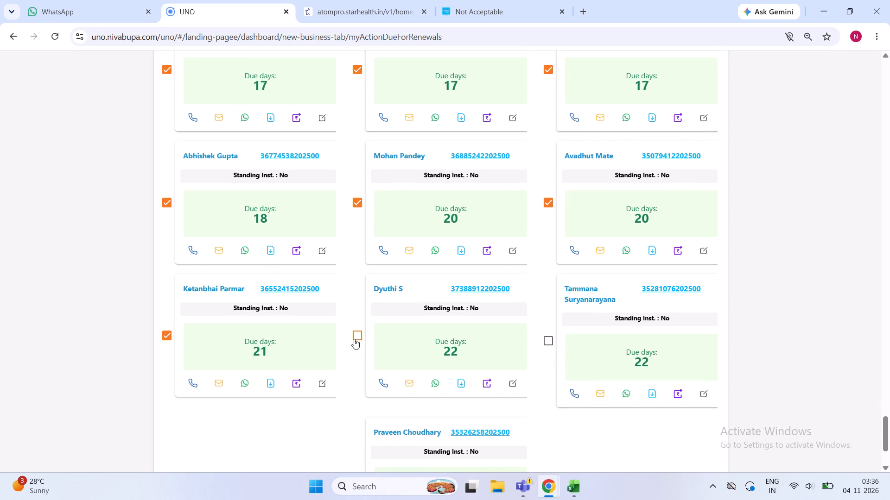
pyautogui.click(548, 338)
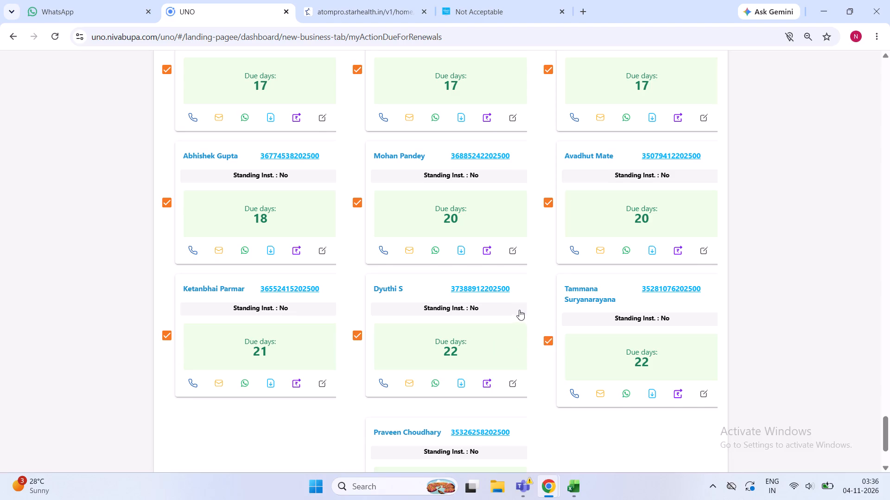
pyautogui.scroll(-3, 519, 310)
pyautogui.click(359, 353)
# Send the renewal reminders to the ten selected customers.
pyautogui.scroll(5, 579, 357)
pyautogui.scroll(20, 579, 357)
pyautogui.scroll(20, 579, 357)
pyautogui.scroll(20, 579, 357)
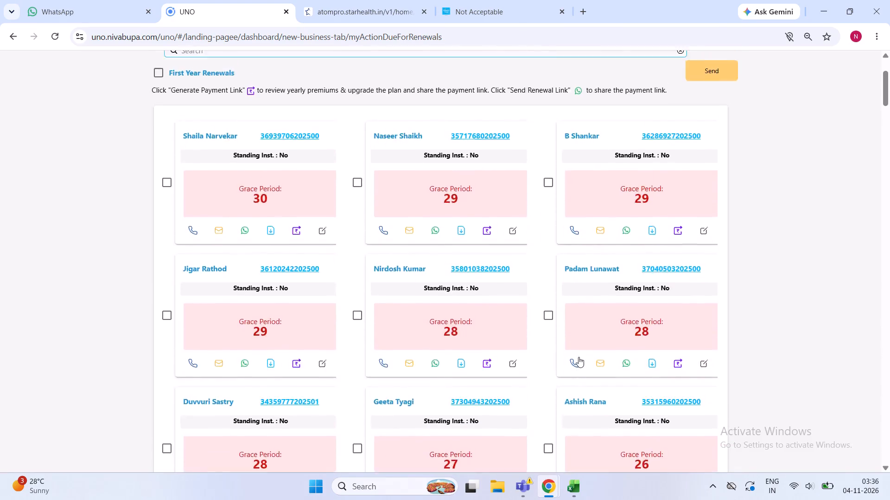
pyautogui.scroll(5, 578, 357)
pyautogui.click(718, 185)
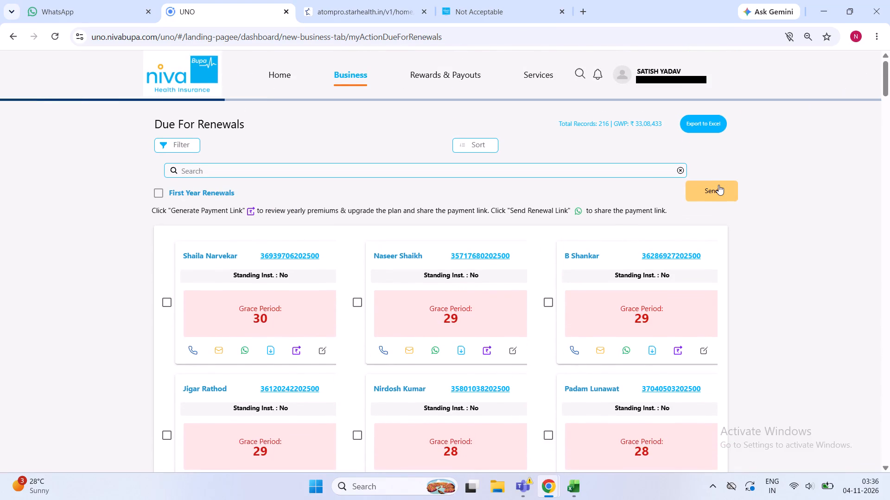
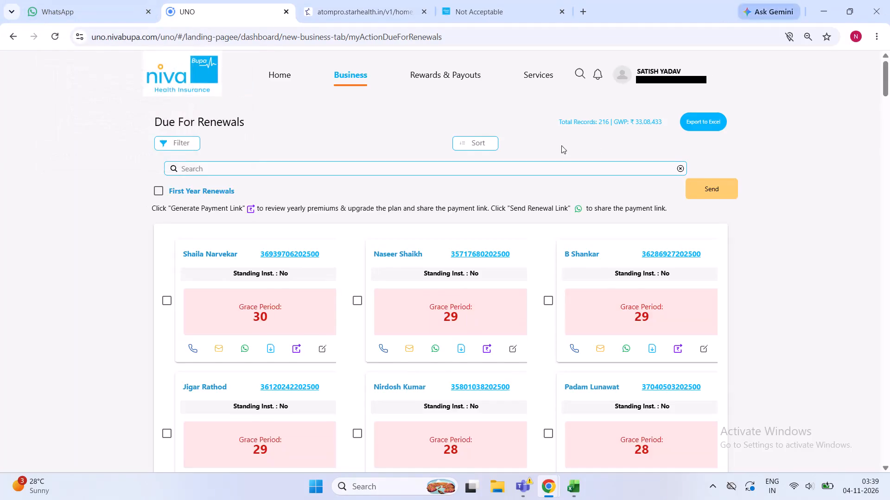
# Deselect the renewals of the batch just sent, starting with the first selected one due in 17 days.
pyautogui.scroll(-20, 561, 145)
pyautogui.scroll(-1, 561, 145)
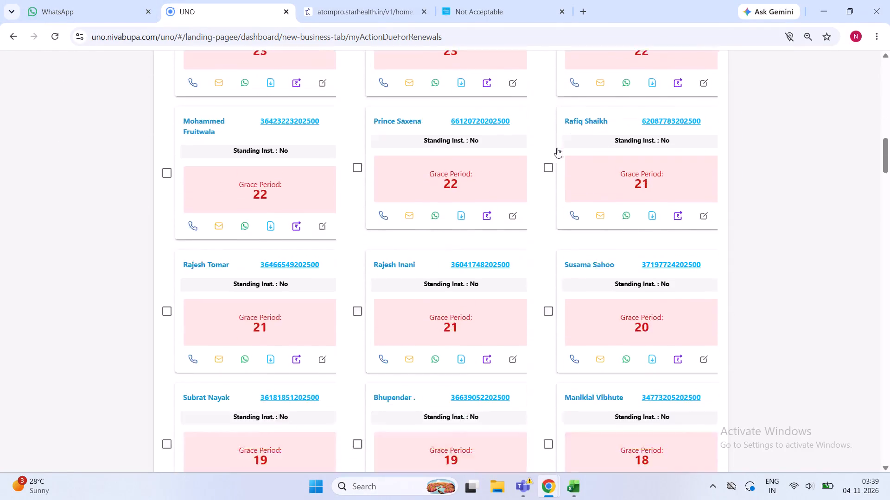
pyautogui.scroll(-20, 557, 148)
pyautogui.scroll(-18, 557, 148)
pyautogui.rightClick(542, 169)
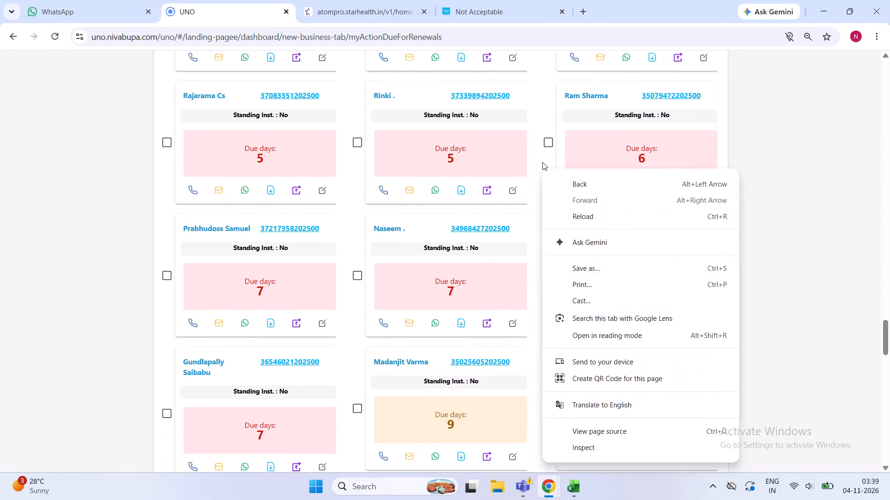
pyautogui.scroll(-3, 542, 162)
pyautogui.click(782, 101)
pyautogui.scroll(-17, 602, 103)
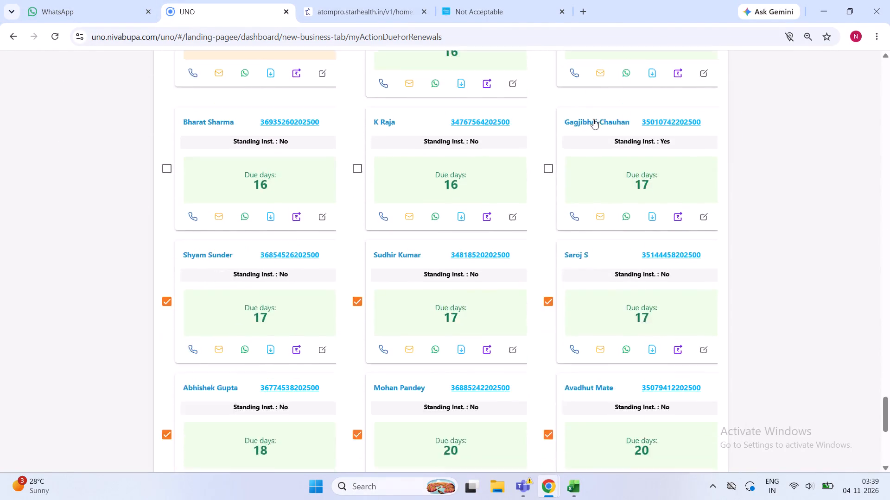
pyautogui.scroll(-3, 593, 119)
pyautogui.scroll(1, 584, 128)
pyautogui.scroll(-8, 582, 131)
pyautogui.scroll(7, 555, 145)
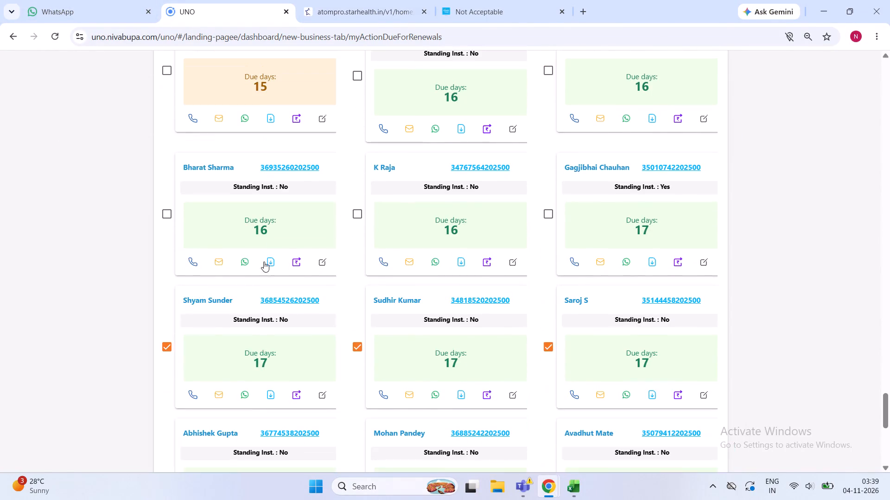
pyautogui.scroll(-3, 250, 279)
pyautogui.click(172, 177)
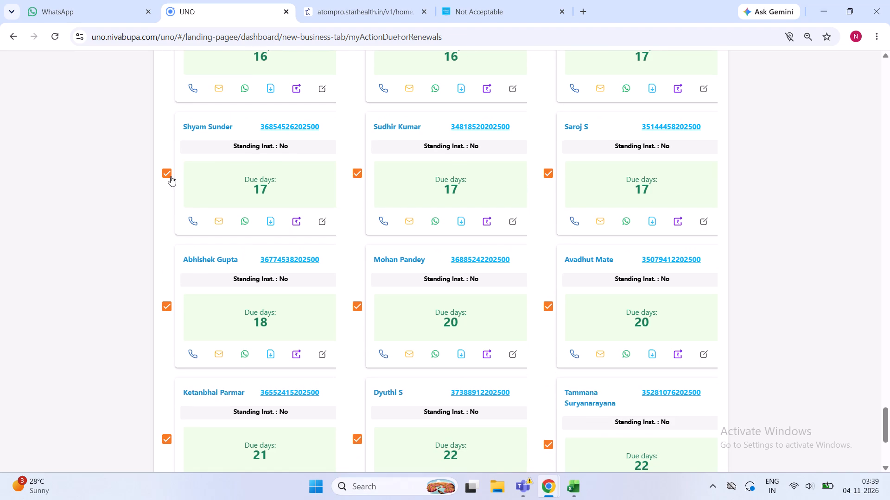
pyautogui.click(160, 165)
pyautogui.click(165, 176)
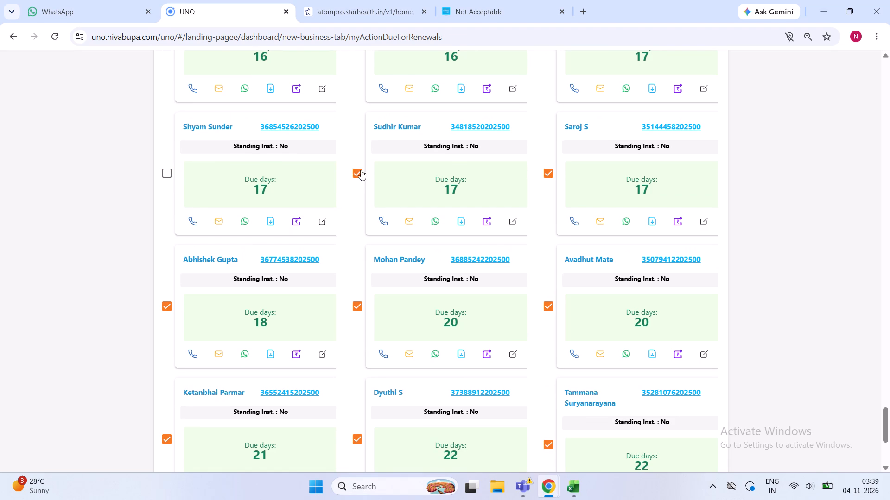
# Deselect the remaining nine renewals of the batch just sent, from the two due in 17 days through the one due in 25 days.
pyautogui.click(361, 166)
pyautogui.click(360, 169)
pyautogui.click(546, 170)
pyautogui.scroll(-3, 484, 167)
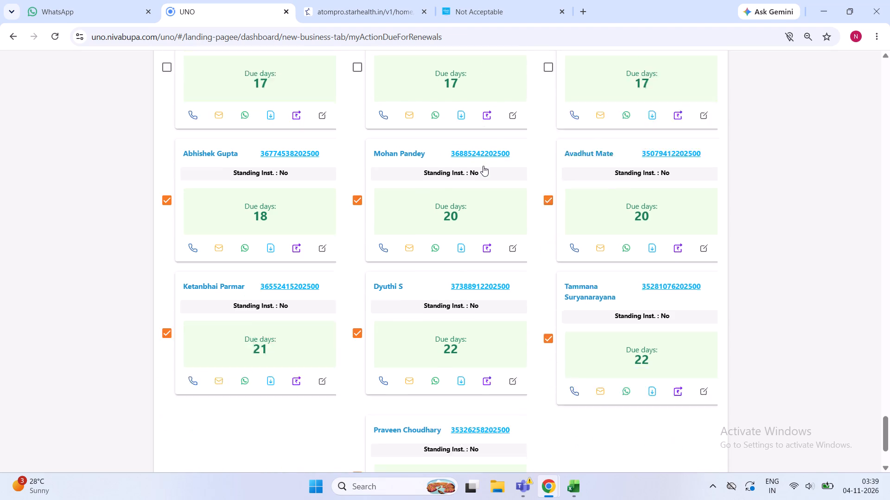
pyautogui.click(163, 134)
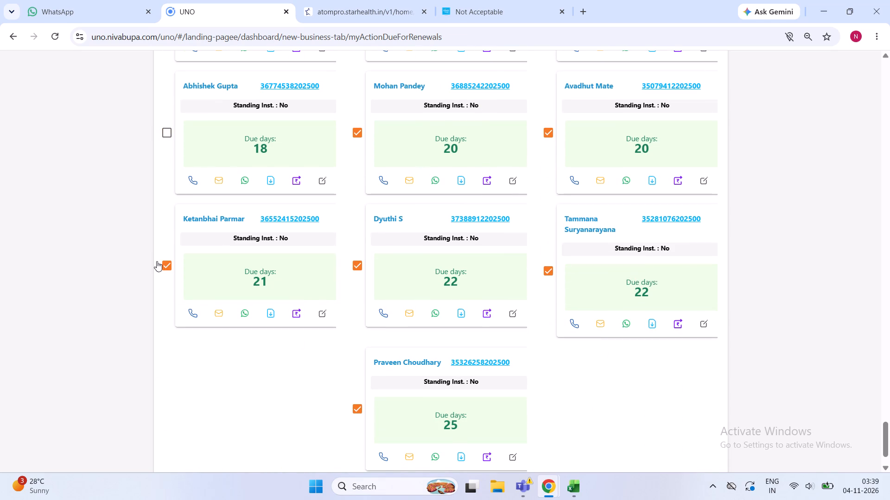
pyautogui.click(165, 263)
pyautogui.click(361, 132)
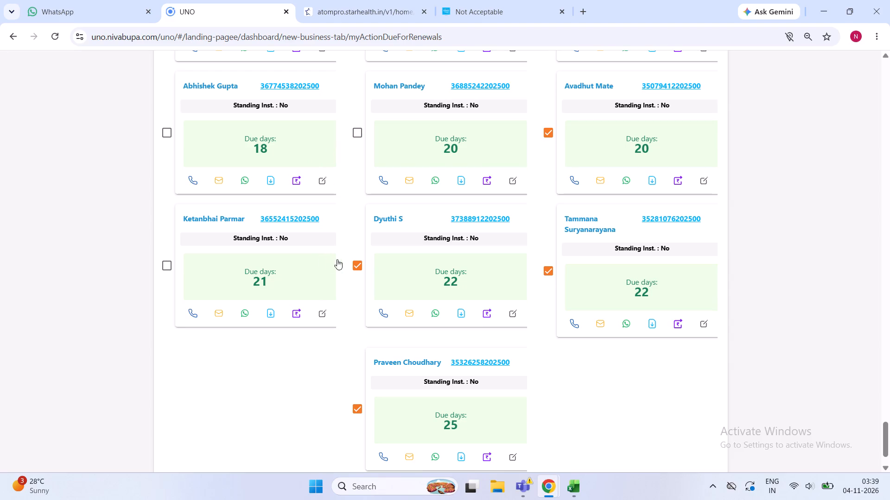
pyautogui.click(353, 262)
pyautogui.click(544, 134)
pyautogui.click(548, 269)
pyautogui.scroll(-3, 408, 172)
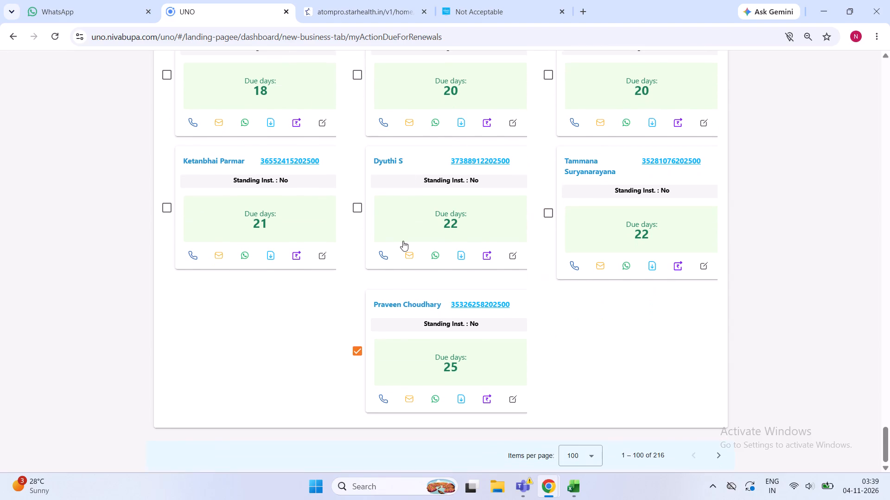
pyautogui.click(357, 354)
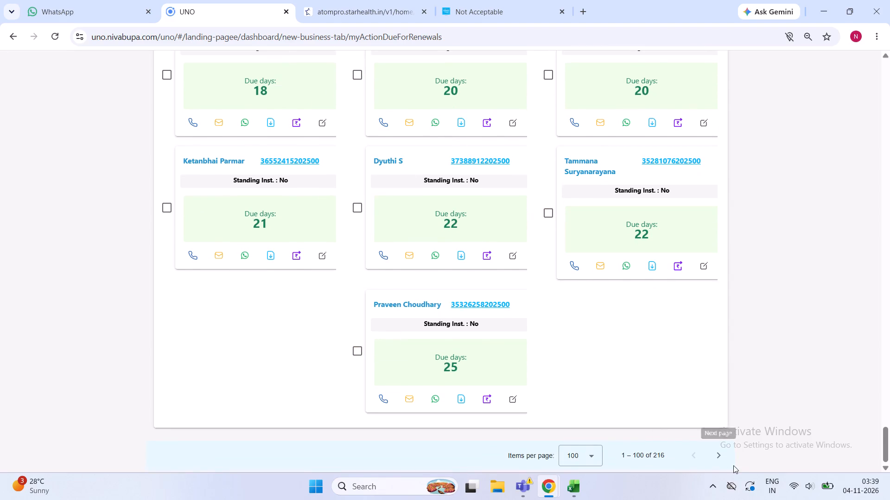
# Go to the next page of renewals and select its first ten records, from those due in 26 days through the one due in 33 days.
pyautogui.click(725, 464)
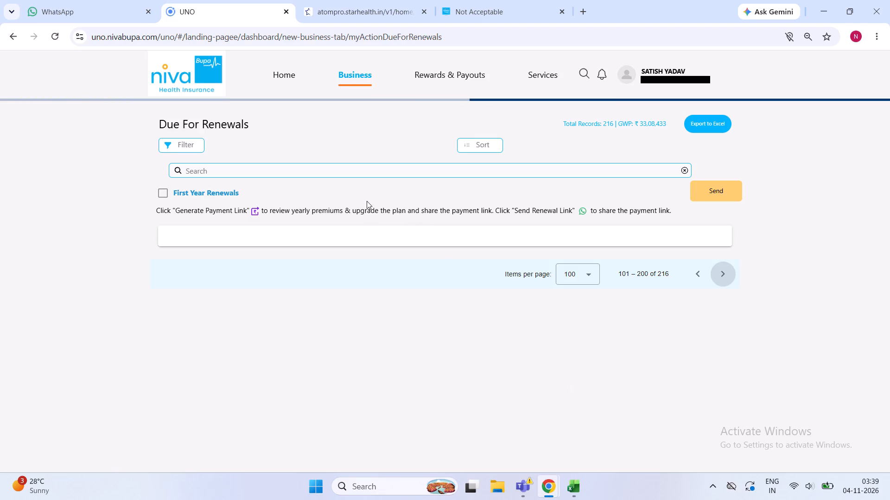
pyautogui.scroll(-2, 451, 124)
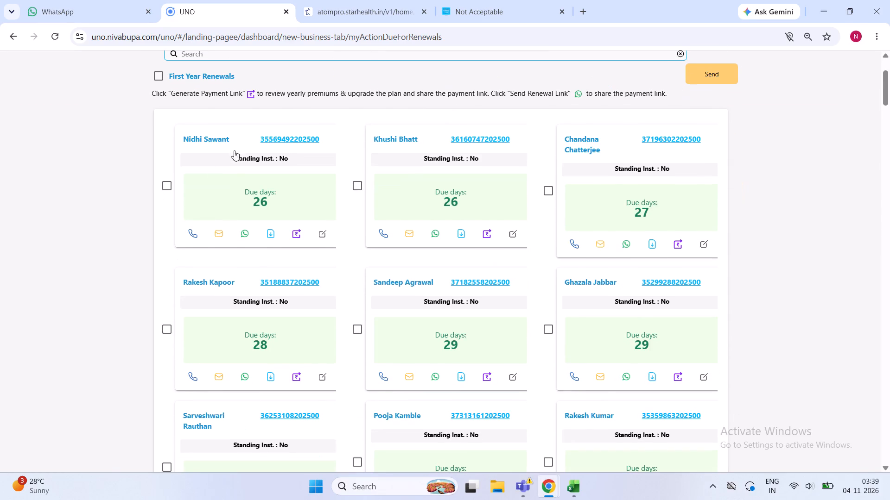
pyautogui.click(162, 185)
pyautogui.click(166, 330)
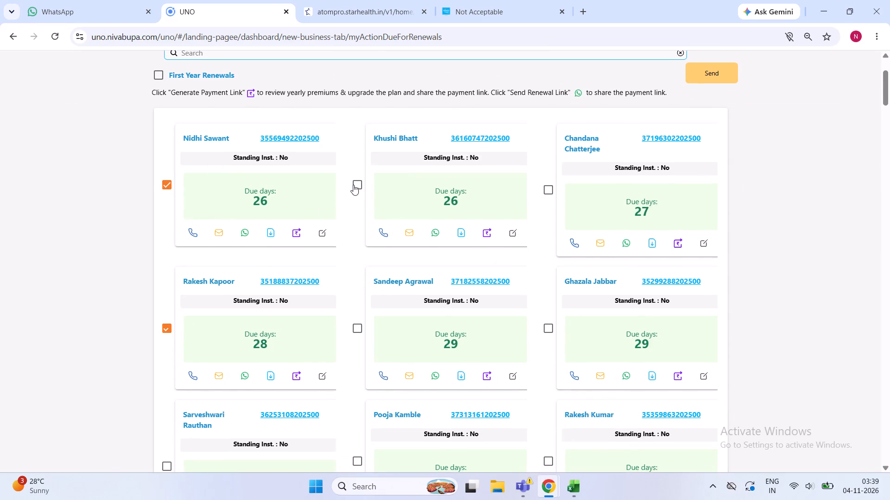
pyautogui.click(353, 185)
pyautogui.click(356, 329)
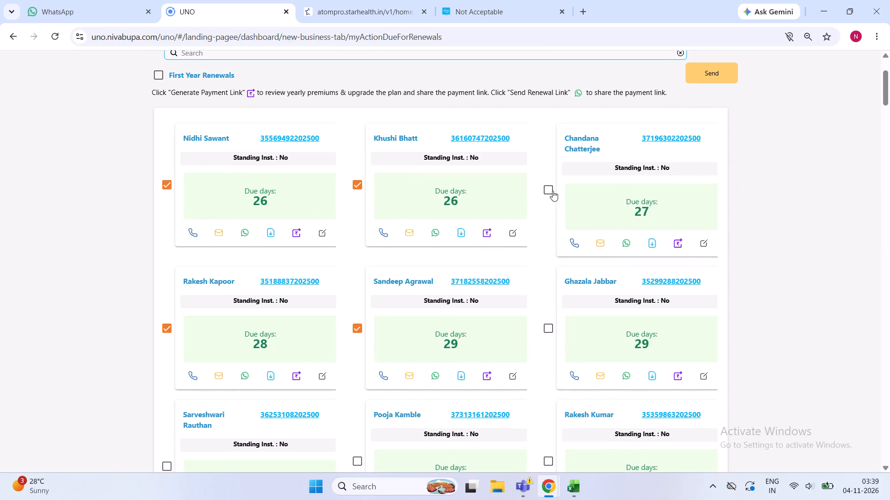
pyautogui.click(553, 191)
pyautogui.click(544, 330)
pyautogui.scroll(-3, 469, 221)
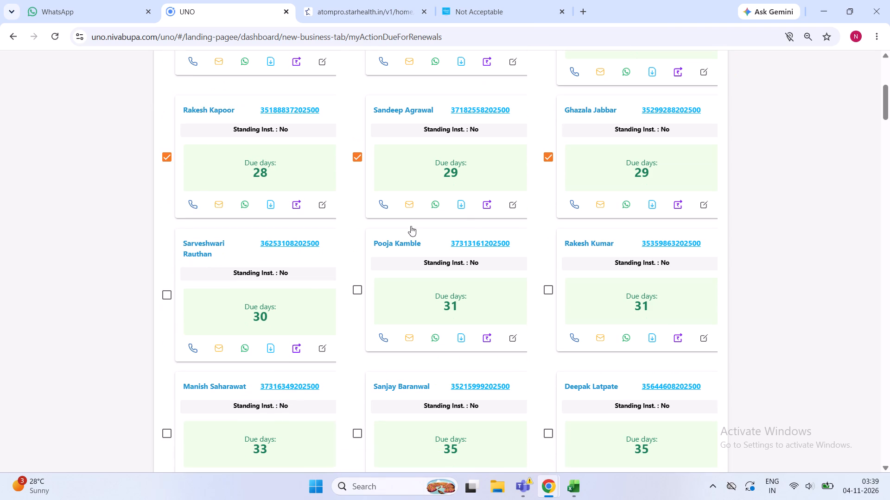
pyautogui.click(166, 296)
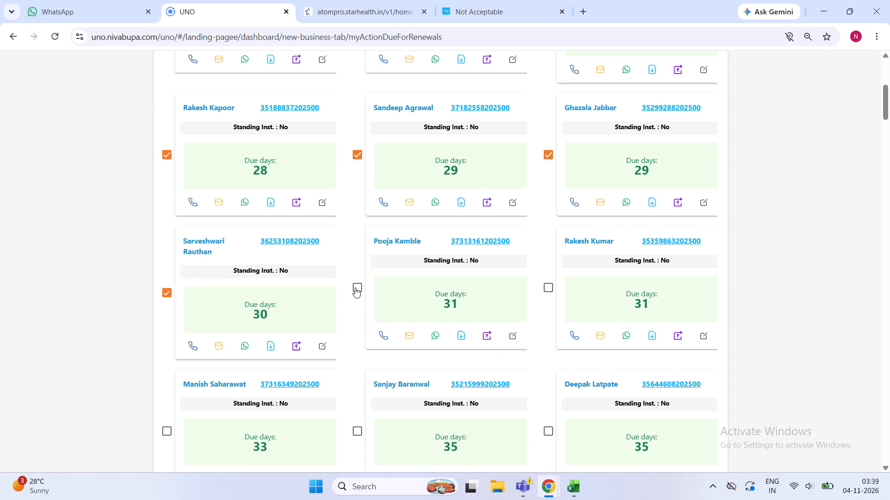
pyautogui.click(355, 287)
pyautogui.click(555, 286)
pyautogui.click(546, 287)
pyautogui.click(169, 432)
# Send the renewal reminders to the ten selected customers.
pyautogui.scroll(9, 439, 377)
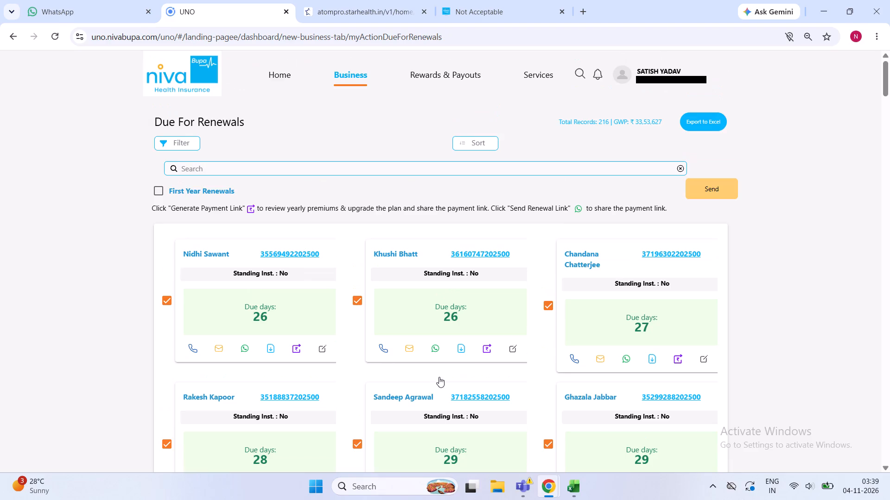
pyautogui.click(716, 194)
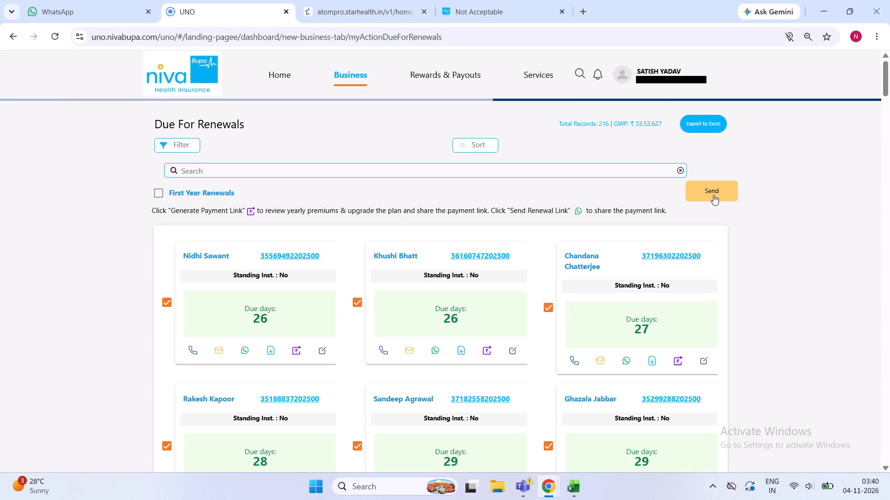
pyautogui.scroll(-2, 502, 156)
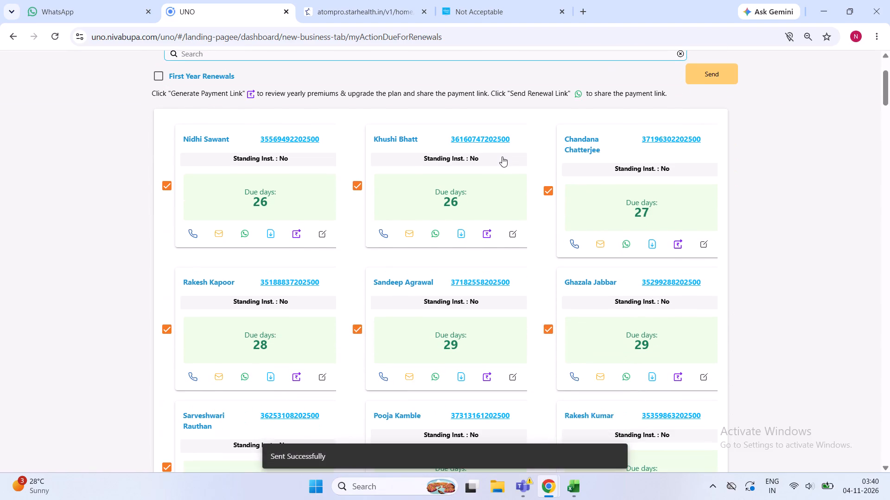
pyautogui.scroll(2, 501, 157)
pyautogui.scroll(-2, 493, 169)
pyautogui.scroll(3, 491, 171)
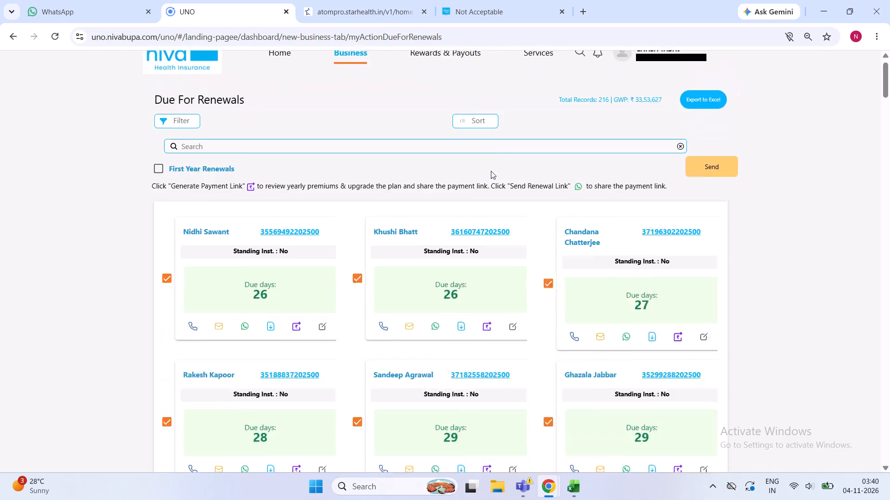
# Lock the computer session.
pyautogui.press('super+l')
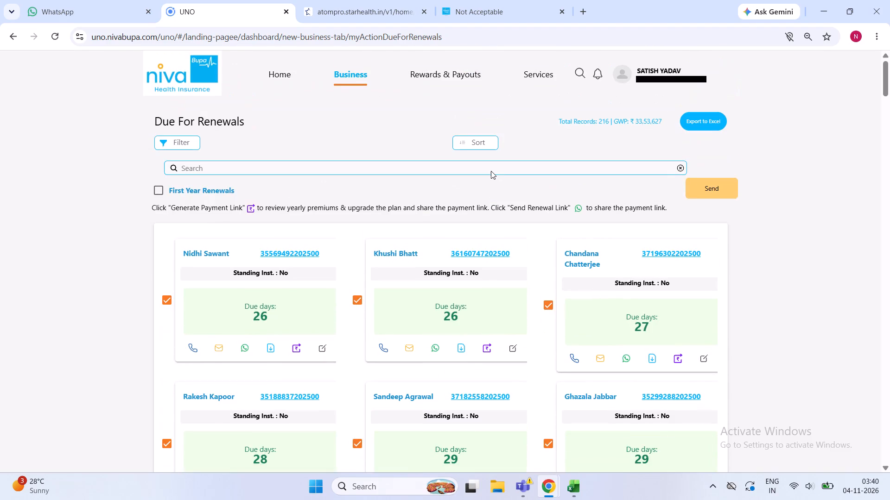